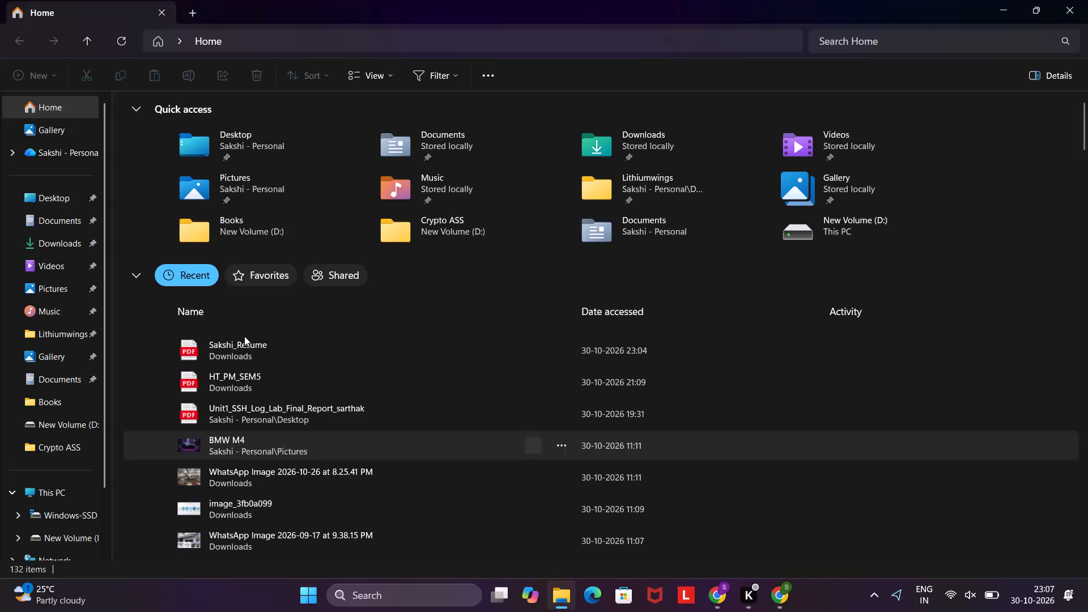
Open the Sakshi_Resume PDF from the recent files, read through both pages, and close it along with the file window.
{"action": "left_click", "coordinate": [243, 342]}
{"action": "left_click", "coordinate": [243, 342]}
{"action": "double_click", "coordinate": [243, 342]}
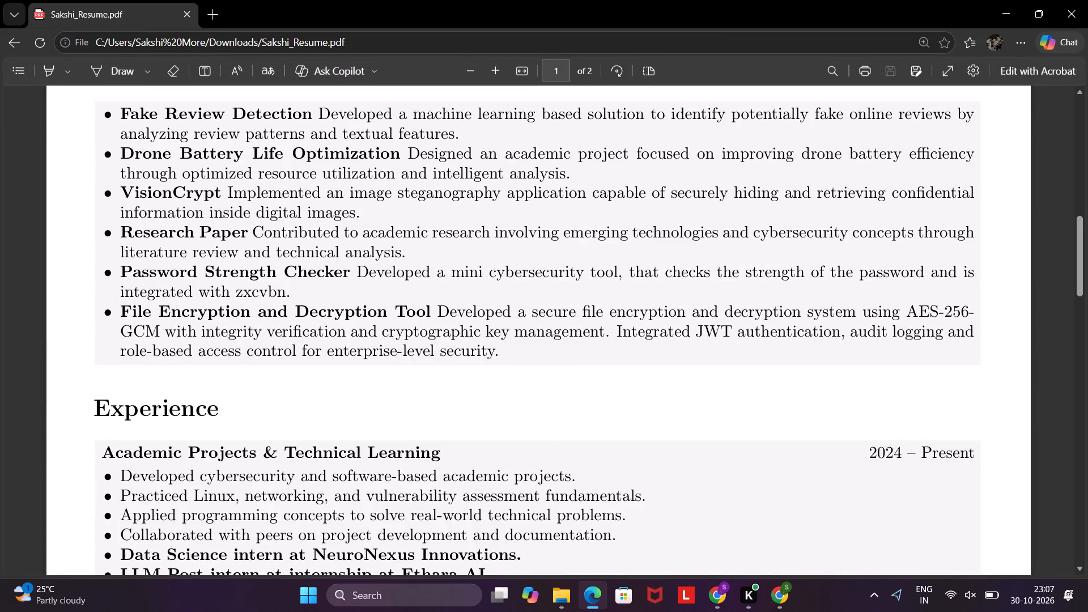
{"action": "scroll", "coordinate": [418, 358], "scroll_direction": "down", "scroll_amount": 2}
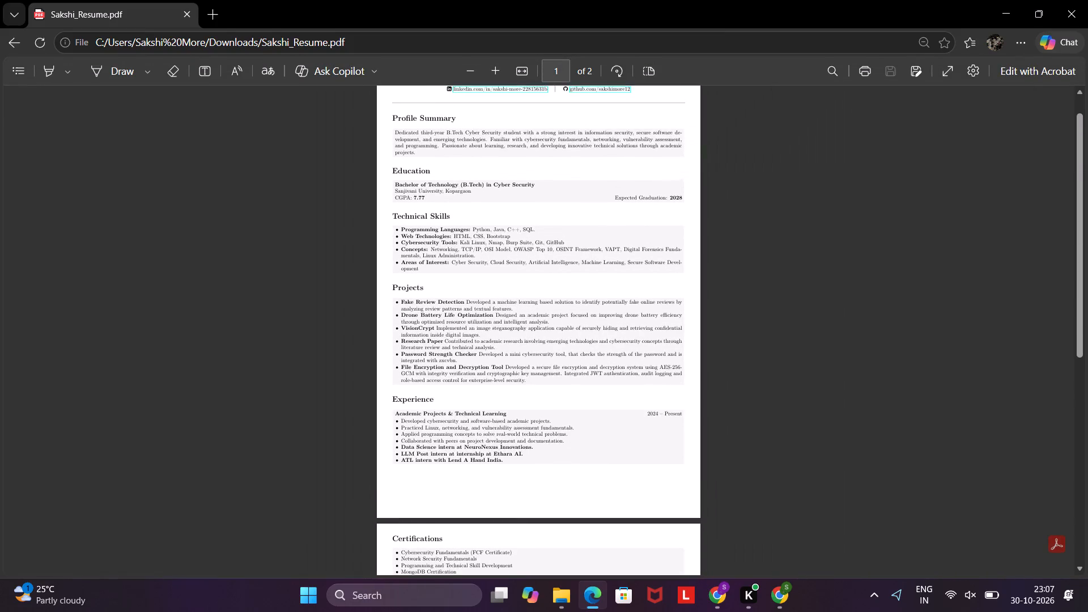
{"action": "scroll", "coordinate": [418, 358], "scroll_direction": "down", "scroll_amount": 2}
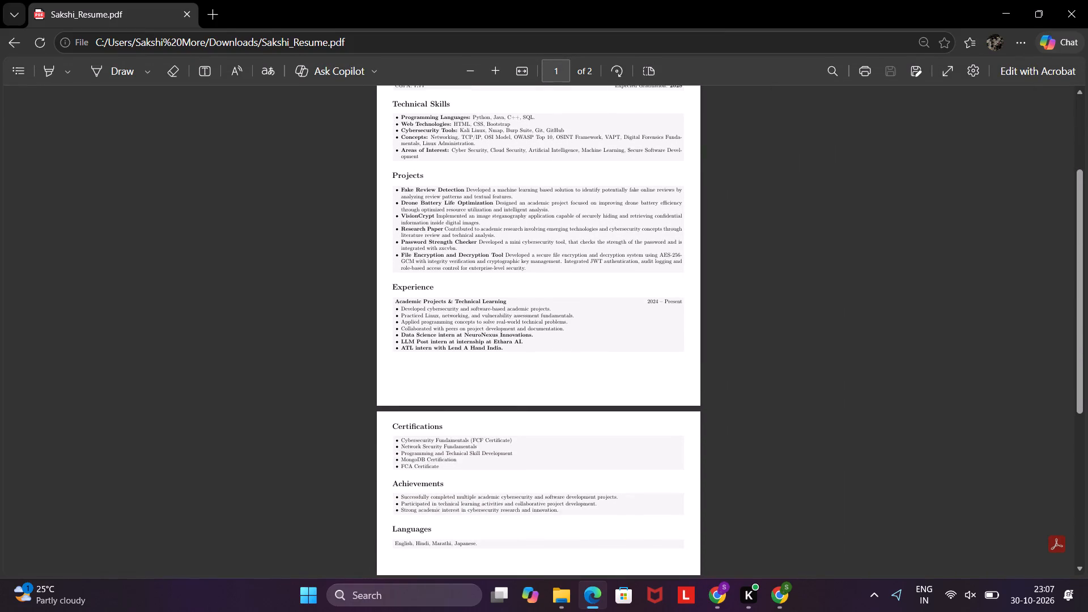
{"action": "scroll", "coordinate": [418, 358], "scroll_direction": "down", "scroll_amount": 3}
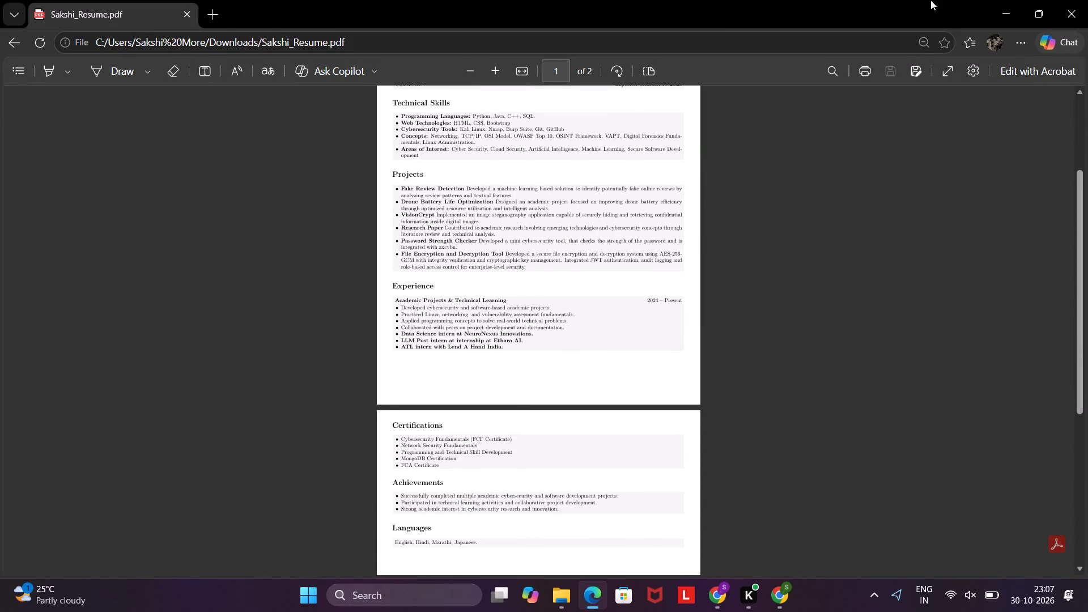
{"action": "left_click", "coordinate": [1087, 2]}
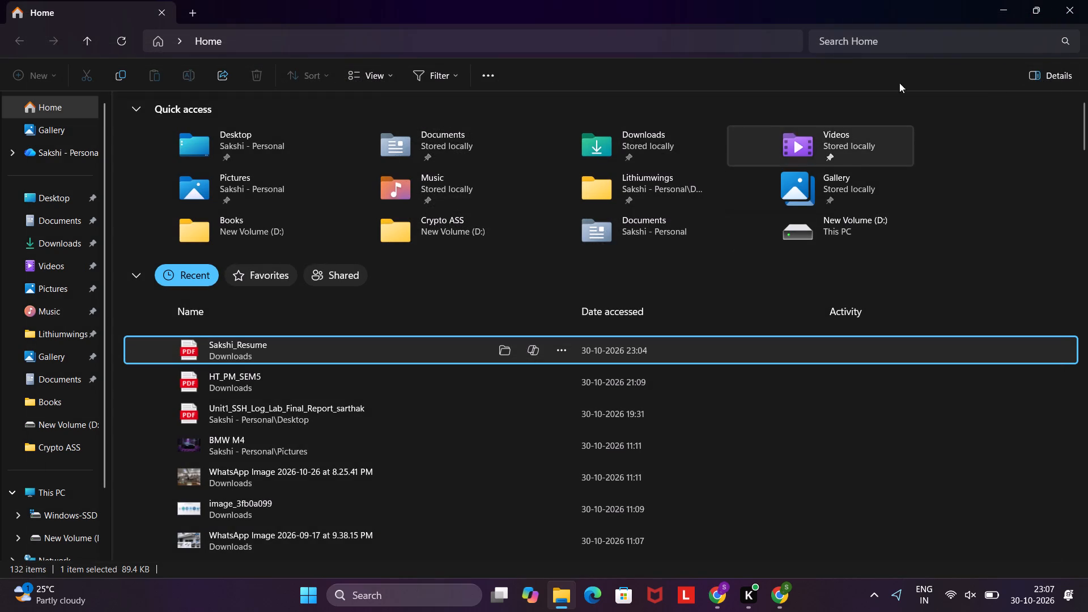
{"action": "left_click", "coordinate": [1064, 6]}
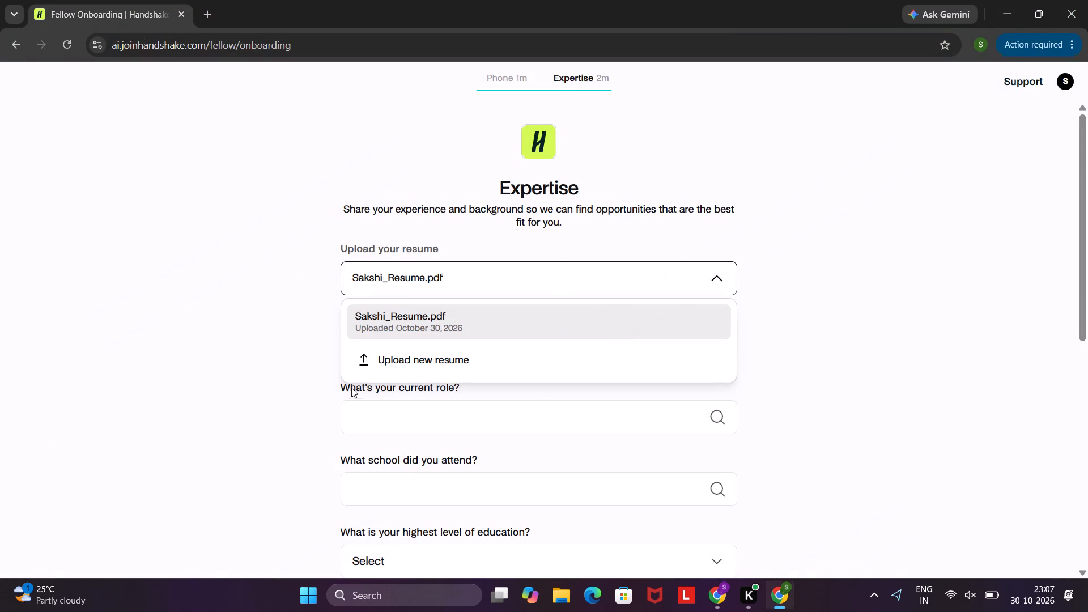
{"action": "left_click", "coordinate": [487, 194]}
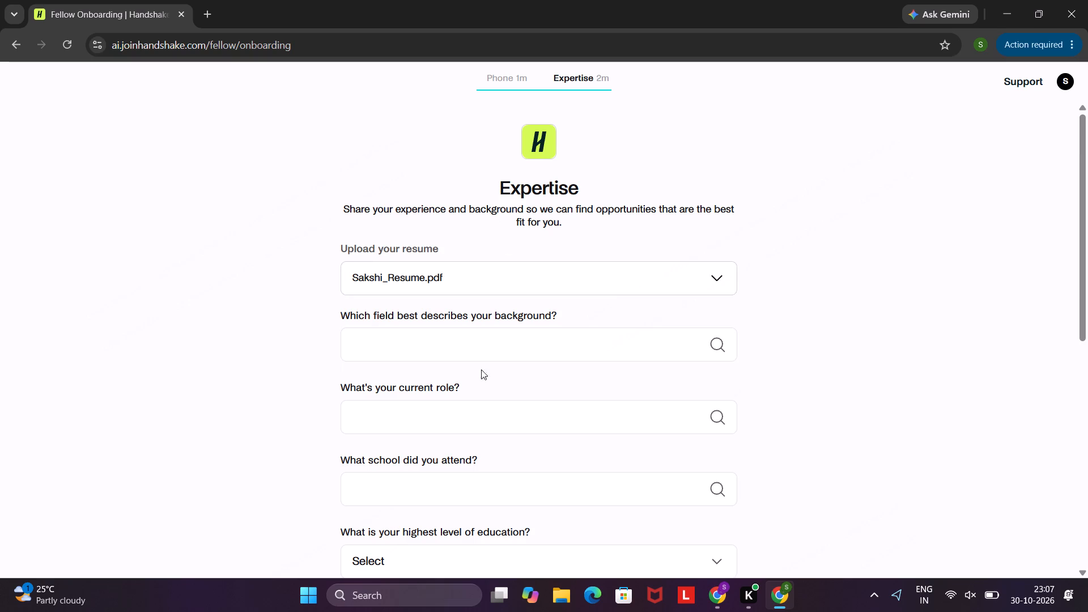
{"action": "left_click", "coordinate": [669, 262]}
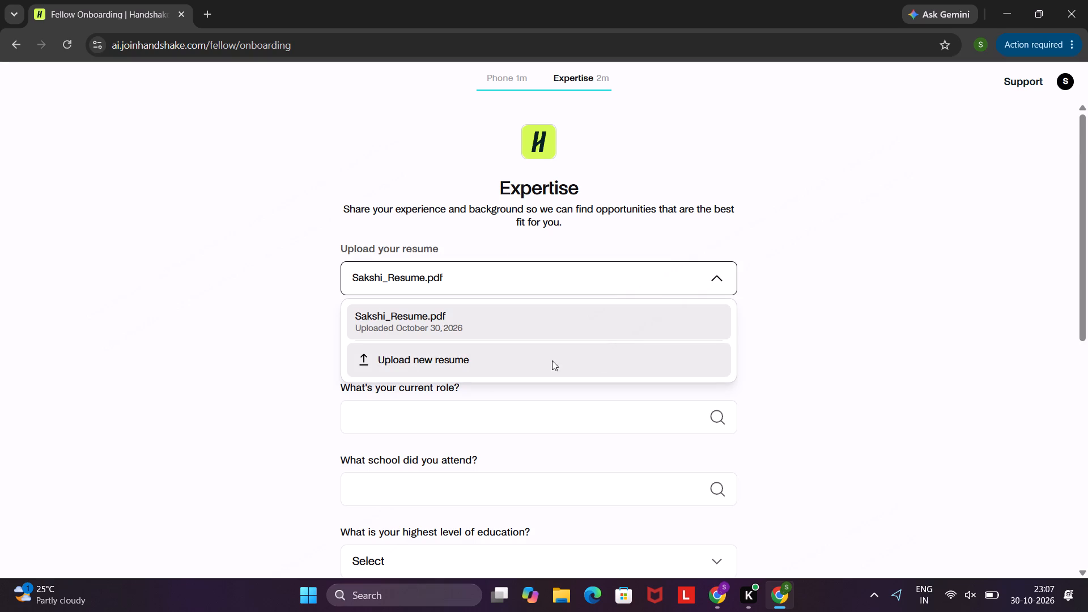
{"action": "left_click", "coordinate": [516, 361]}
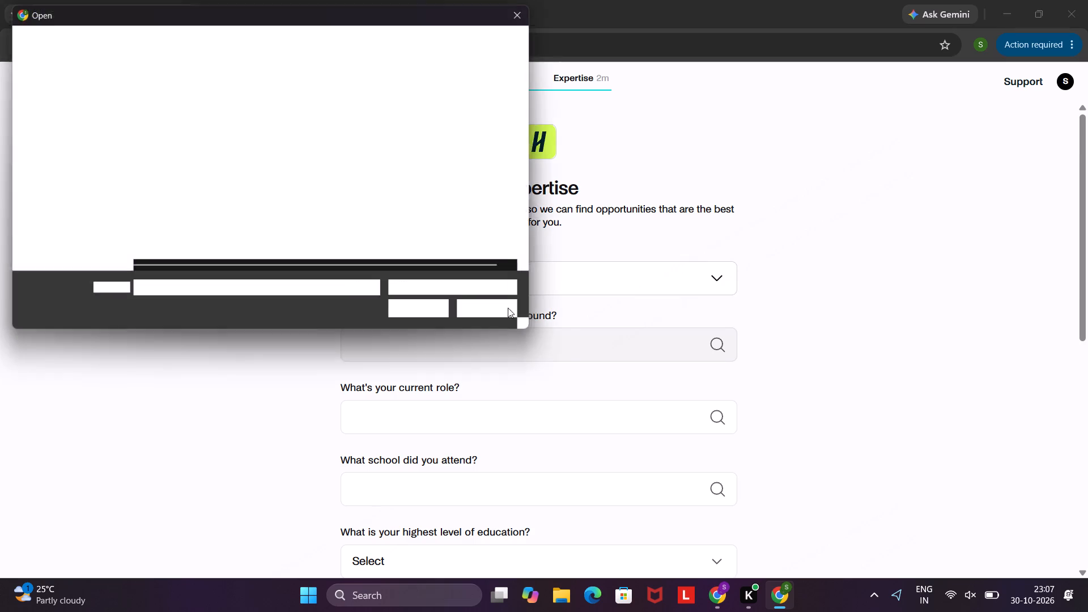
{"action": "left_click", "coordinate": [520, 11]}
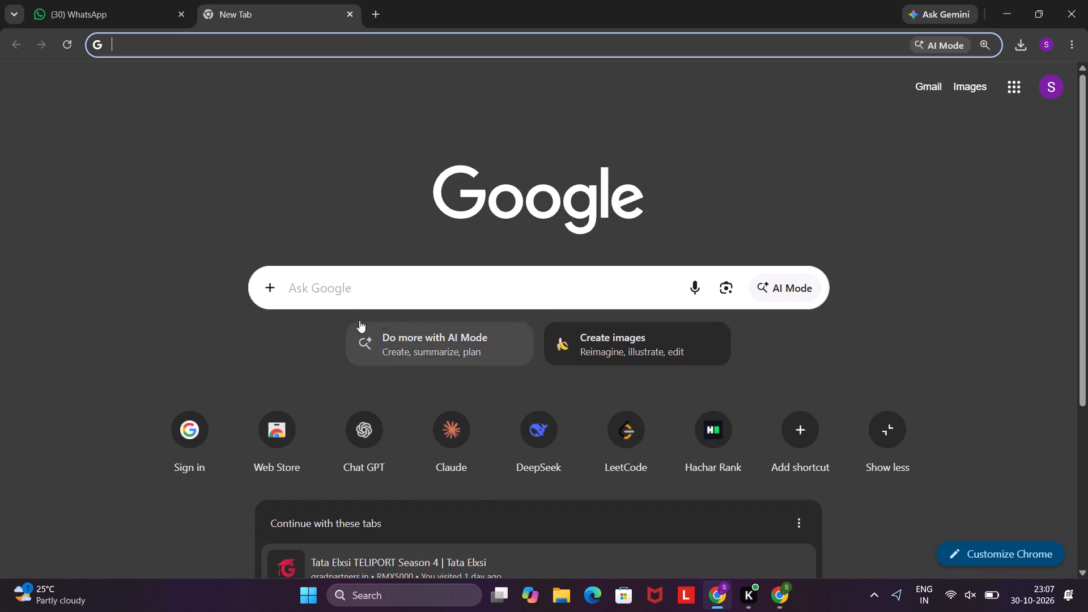
Search Google for overleaf and go to the Overleaf site from the results.
{"action": "left_click", "coordinate": [335, 274]}
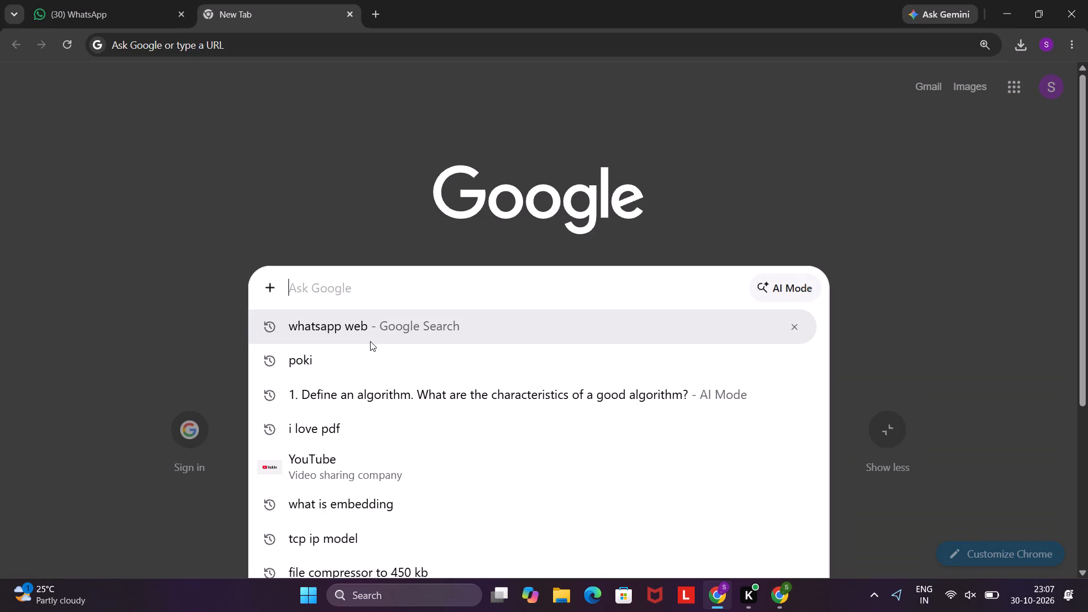
{"action": "type", "text": "ov"}
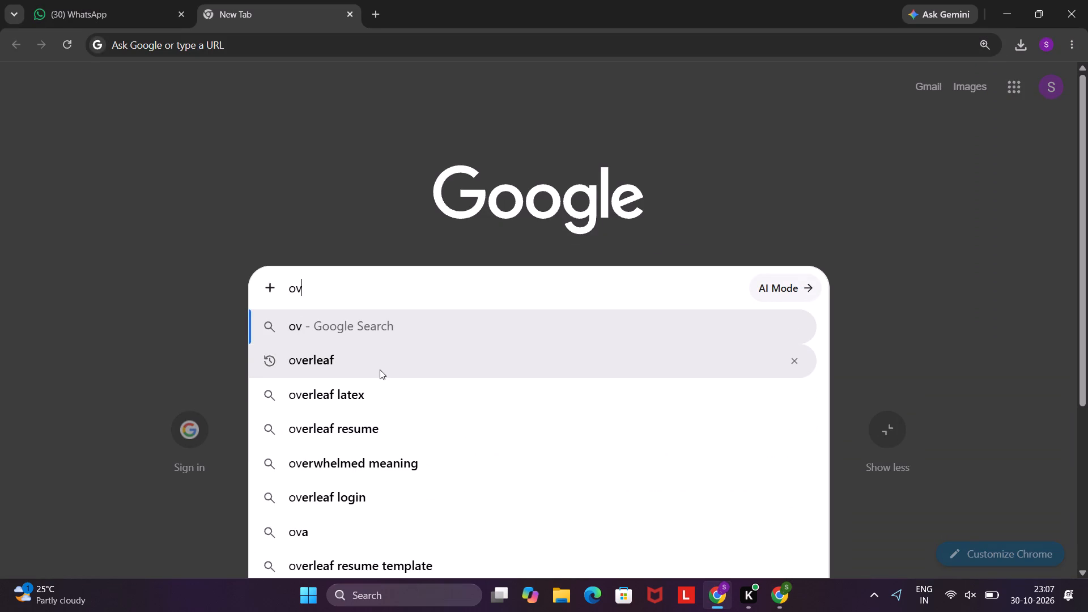
{"action": "left_click", "coordinate": [380, 369]}
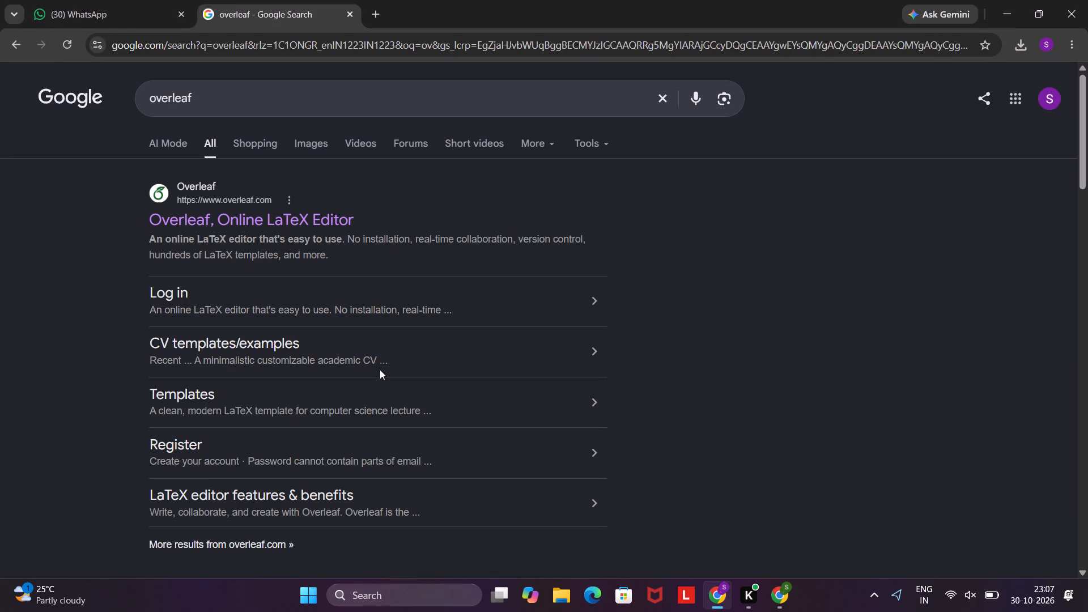
{"action": "left_click", "coordinate": [380, 369]}
Log in to the existing Overleaf account.
{"action": "left_click", "coordinate": [267, 270]}
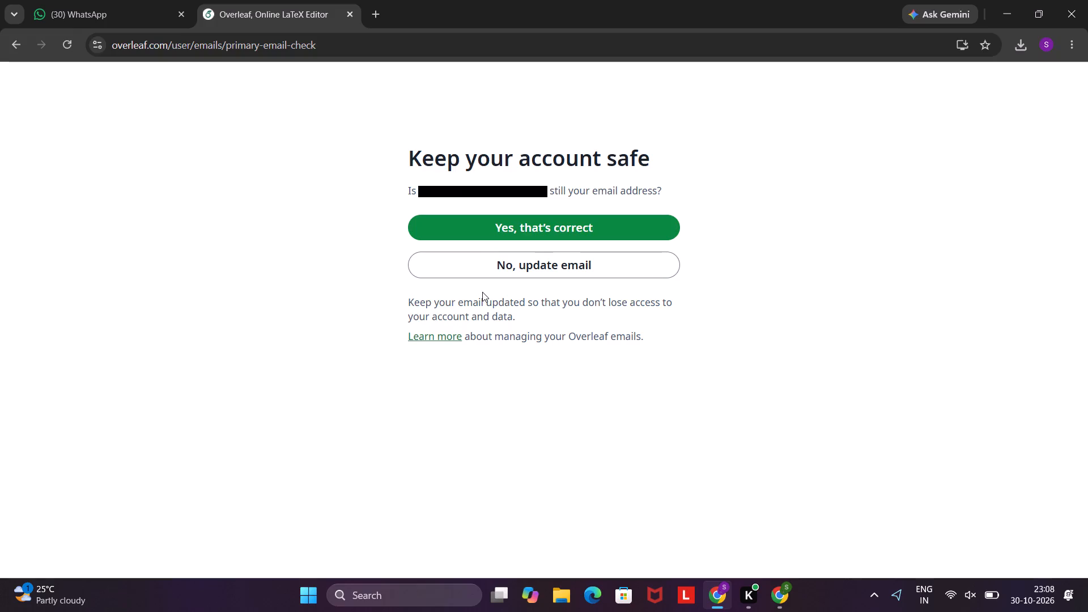
Confirm that the Overleaf account email is still correct and decline the 70% off premium plan offer.
{"action": "left_click", "coordinate": [516, 229]}
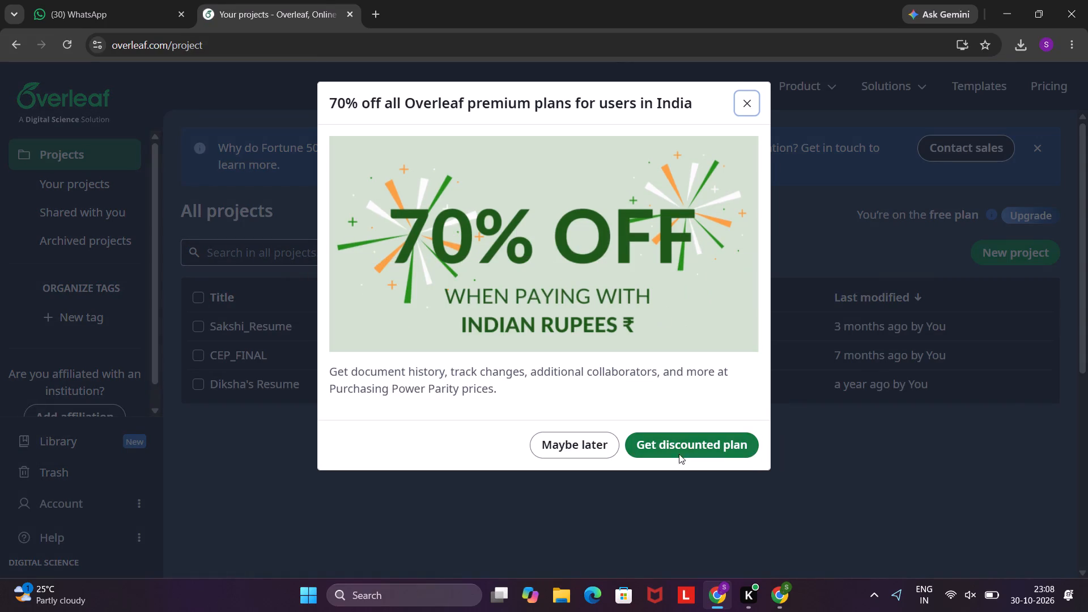
{"action": "left_click", "coordinate": [605, 449]}
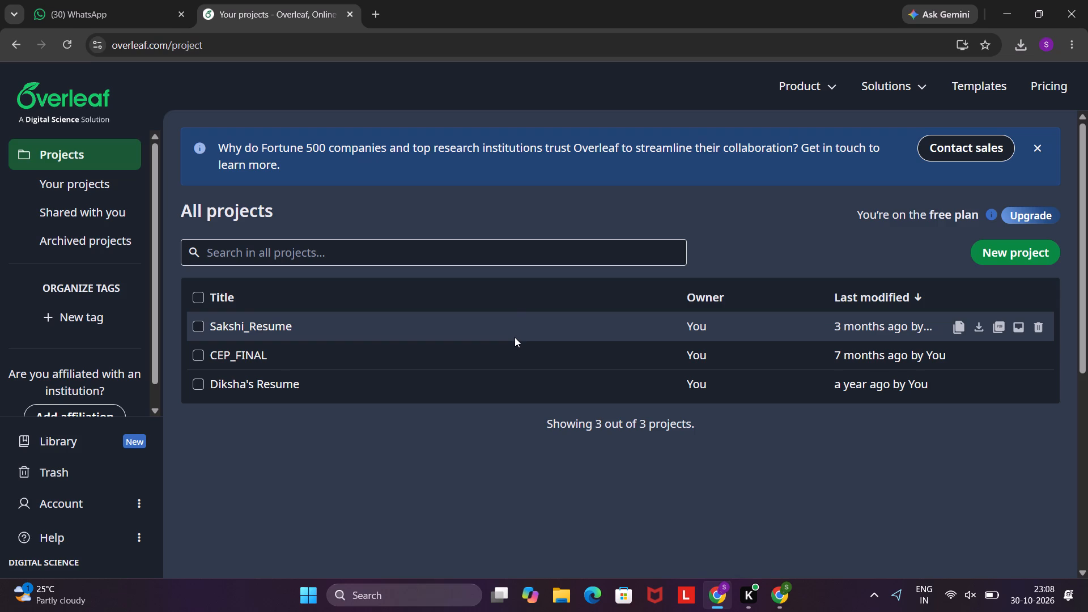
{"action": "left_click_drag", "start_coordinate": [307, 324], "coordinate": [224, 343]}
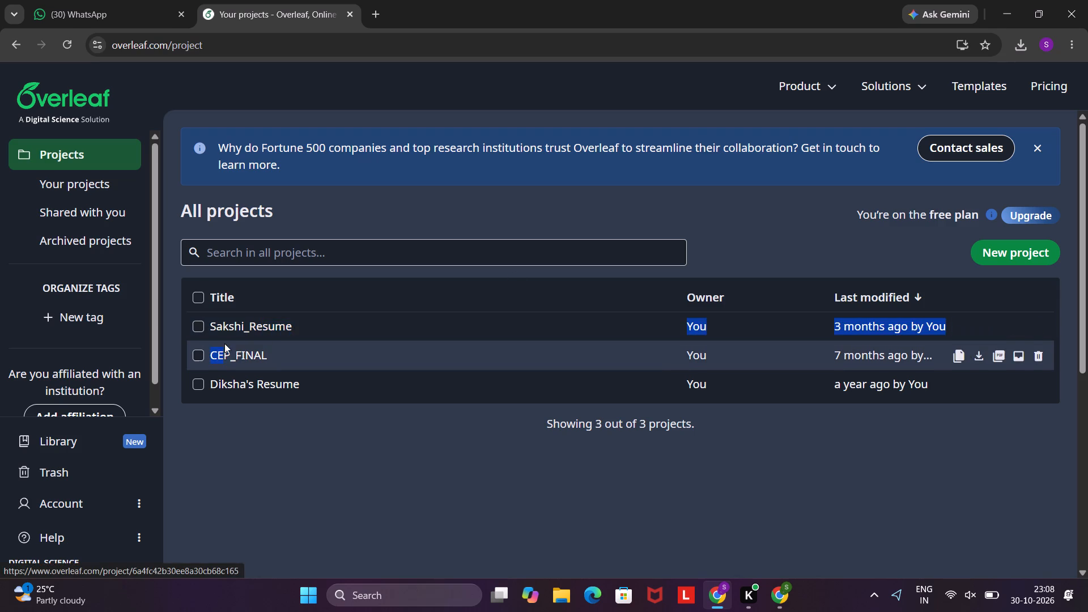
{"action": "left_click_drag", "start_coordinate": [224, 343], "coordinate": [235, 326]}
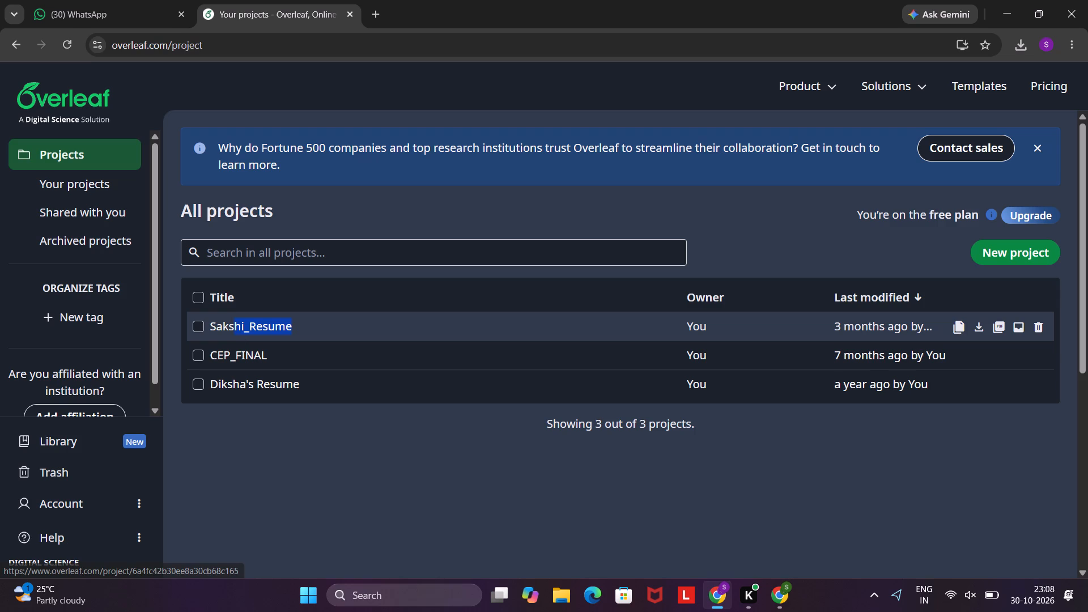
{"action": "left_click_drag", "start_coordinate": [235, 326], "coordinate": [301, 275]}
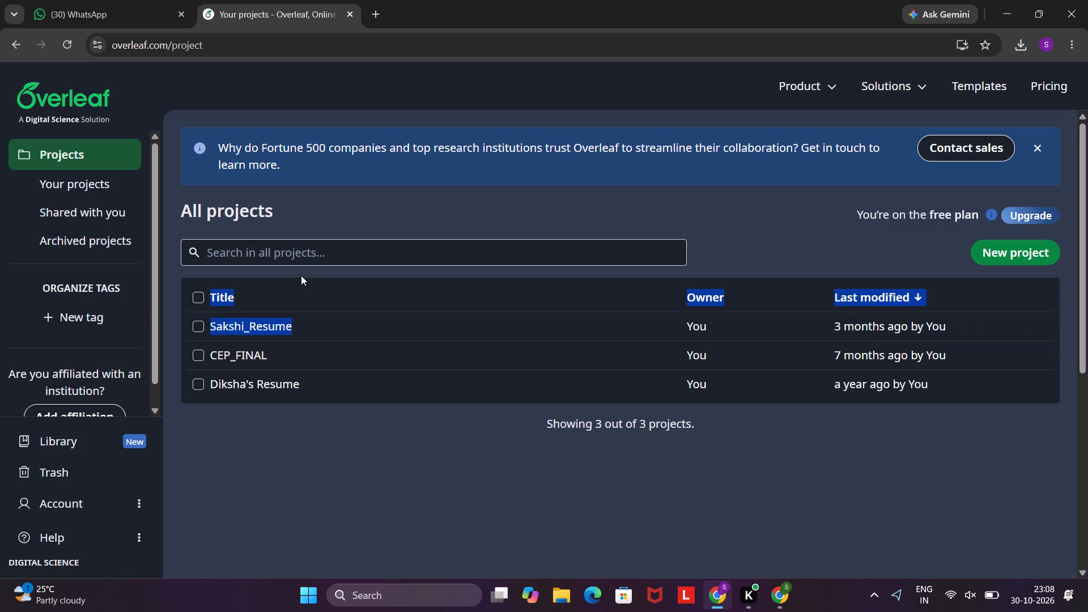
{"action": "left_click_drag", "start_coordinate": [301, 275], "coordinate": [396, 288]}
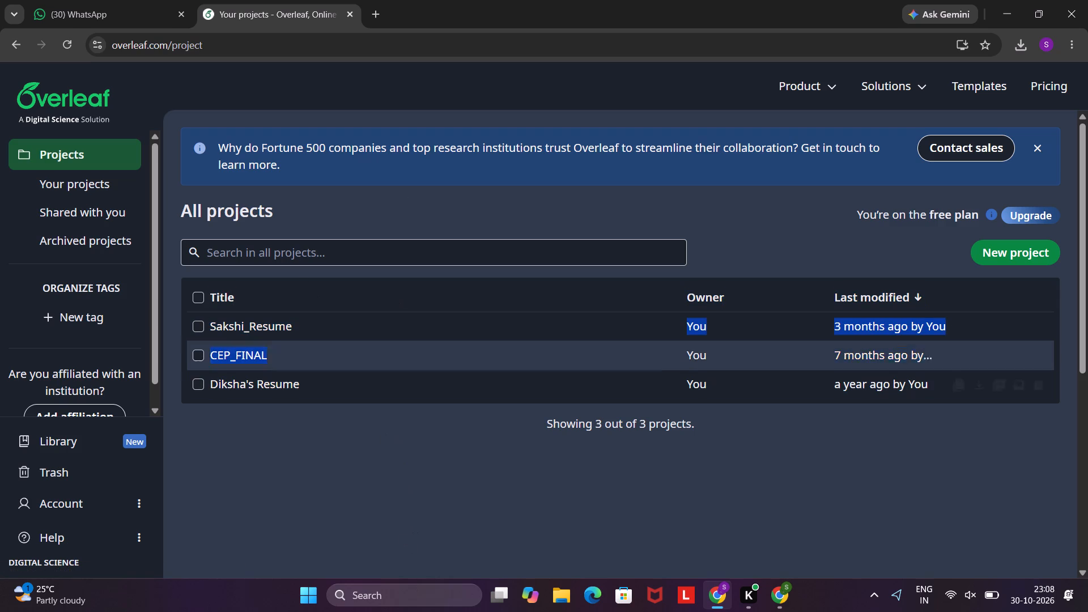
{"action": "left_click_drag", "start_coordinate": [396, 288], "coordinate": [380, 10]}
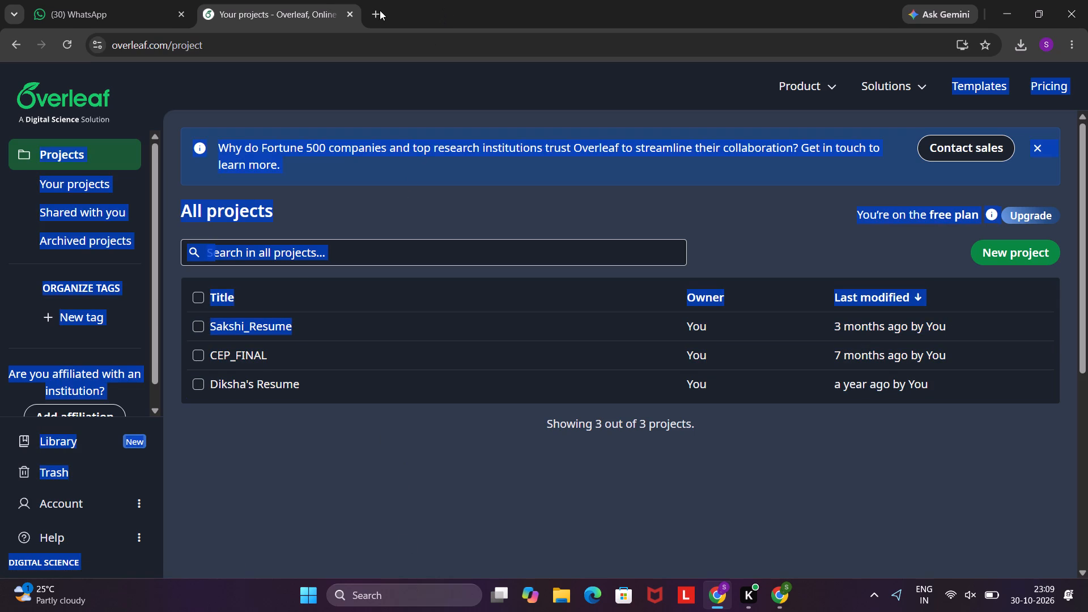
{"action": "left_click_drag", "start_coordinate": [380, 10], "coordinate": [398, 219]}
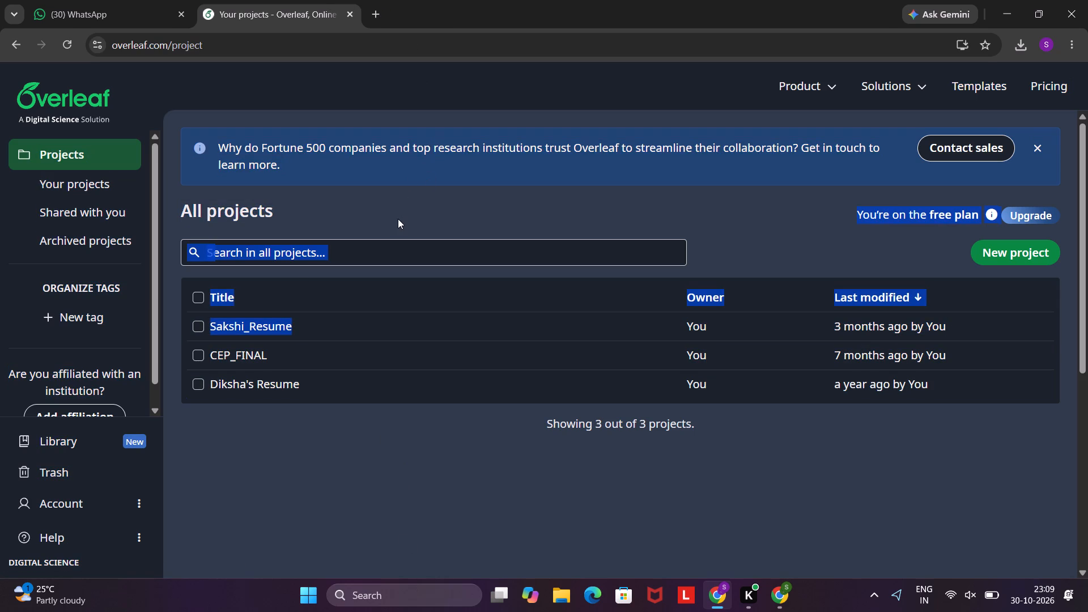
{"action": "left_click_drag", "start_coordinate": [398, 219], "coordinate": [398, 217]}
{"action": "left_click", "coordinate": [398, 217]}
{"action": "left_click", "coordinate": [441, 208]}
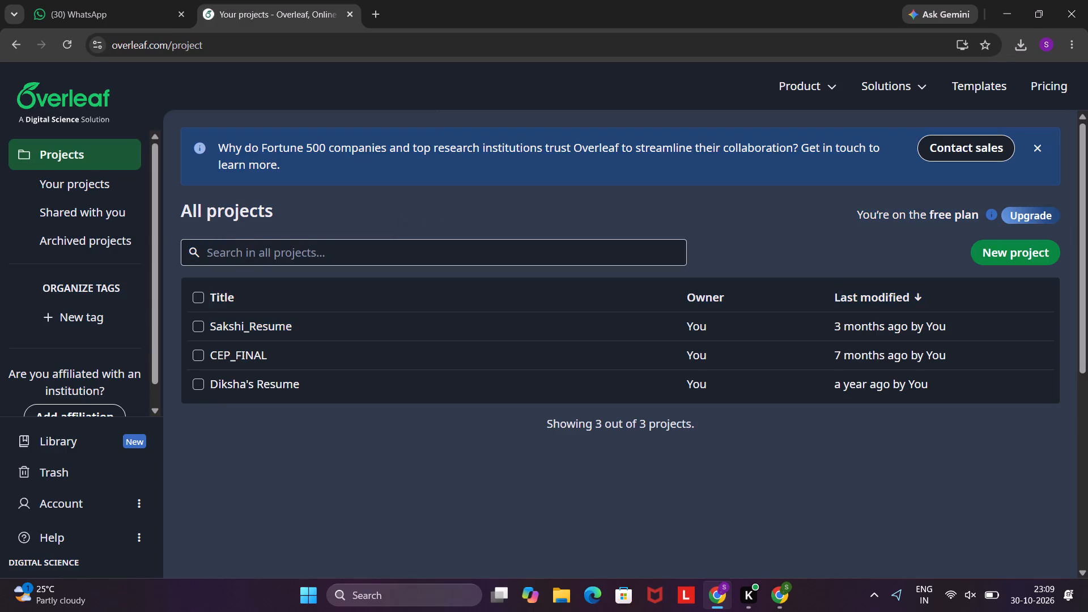
Open the Sakshi_Resume project and go through its main.tex source to the Projects section.
{"action": "double_click", "coordinate": [239, 328]}
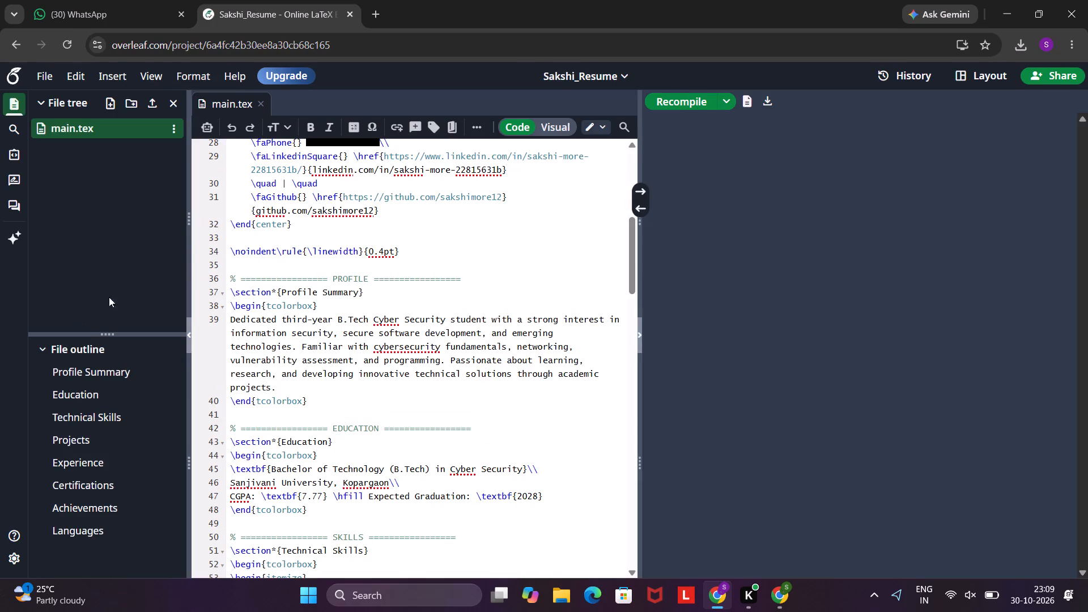
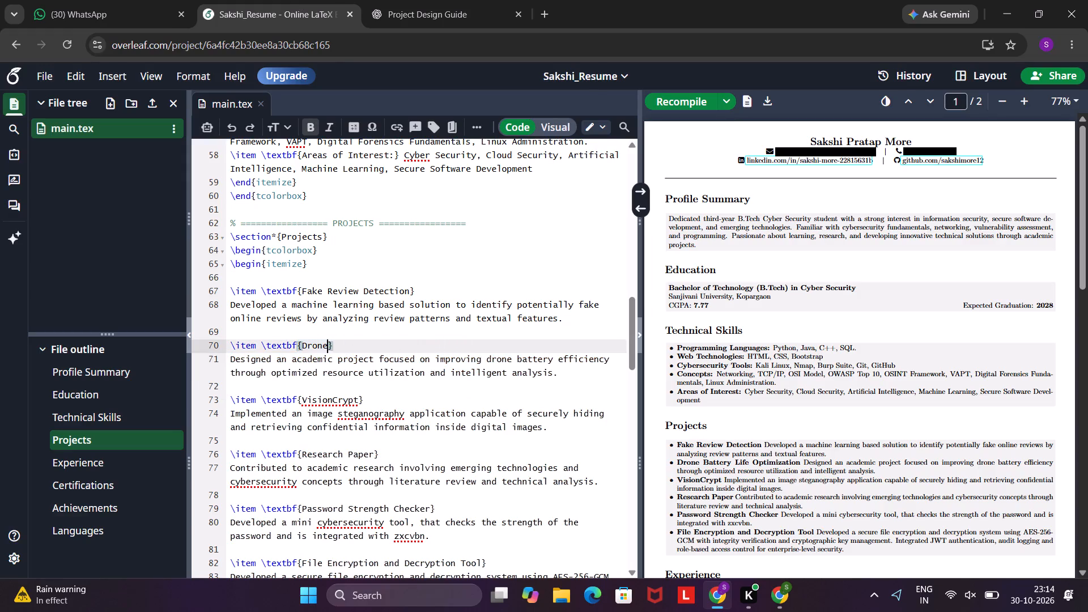
{"action": "key", "text": "BackSpace"}
{"action": "key", "text": "BackSpace"}
{"action": "key", "text": "BackSpace"}
{"action": "key", "text": "BackSpace"}
{"action": "key", "text": "BackSpace"}
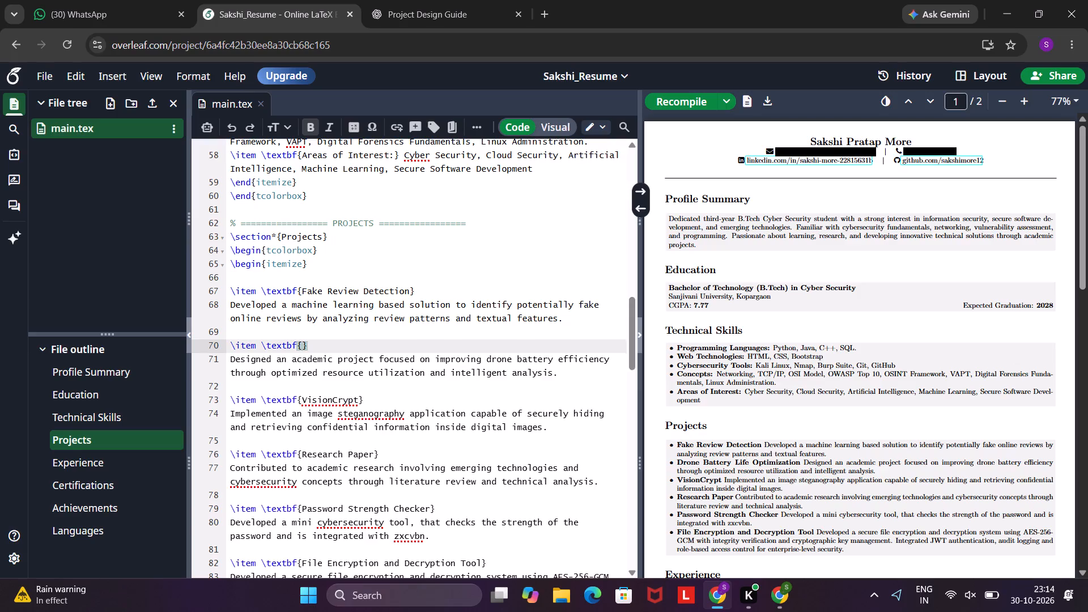
{"action": "key", "text": "ctrl+v"}
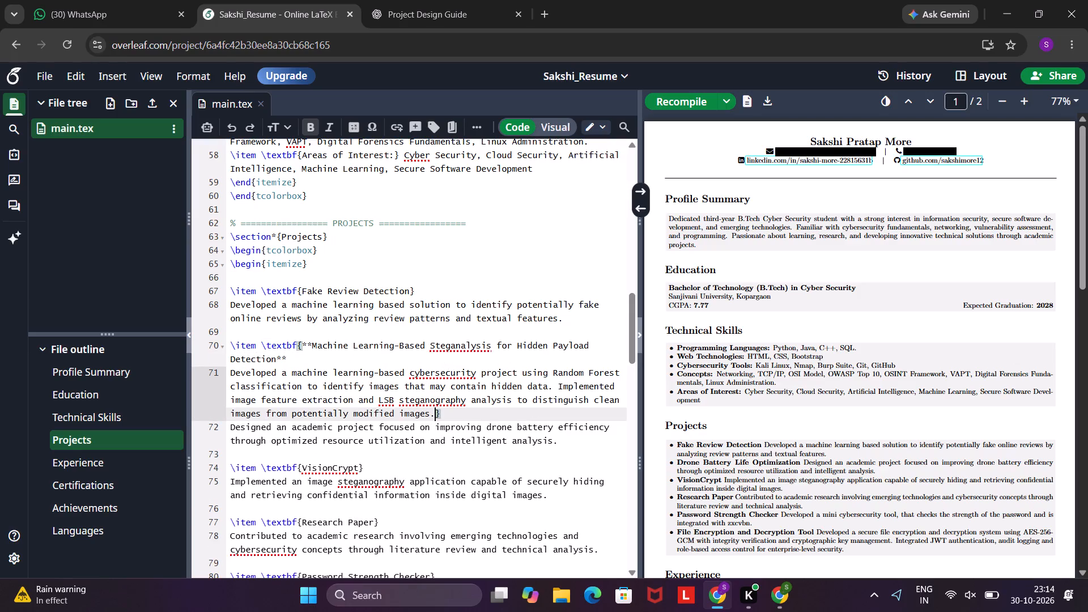
Delete the old drone battery description left below the pasted steganalysis entry.
{"action": "left_click_drag", "start_coordinate": [561, 439], "coordinate": [347, 422]}
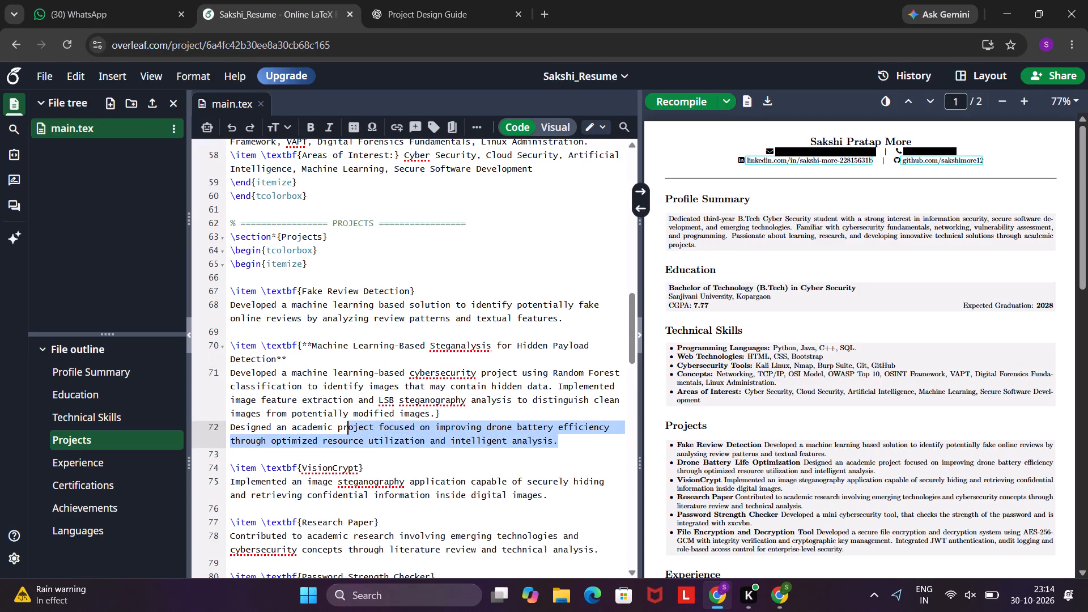
{"action": "left_click_drag", "start_coordinate": [347, 422], "coordinate": [236, 430]}
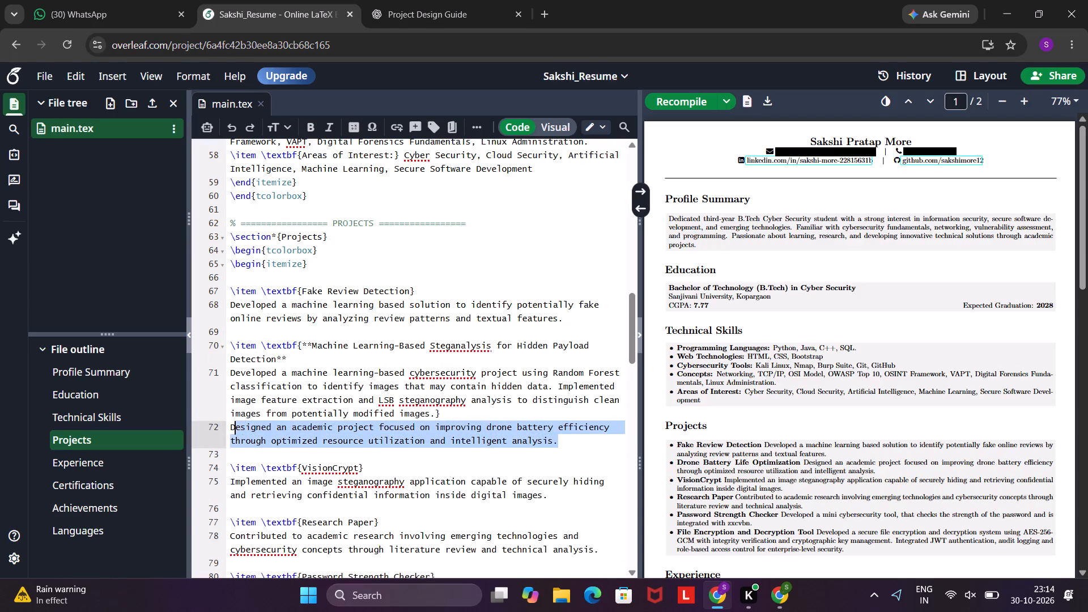
{"action": "left_click_drag", "start_coordinate": [236, 430], "coordinate": [231, 429]}
{"action": "key", "text": "BackSpace"}
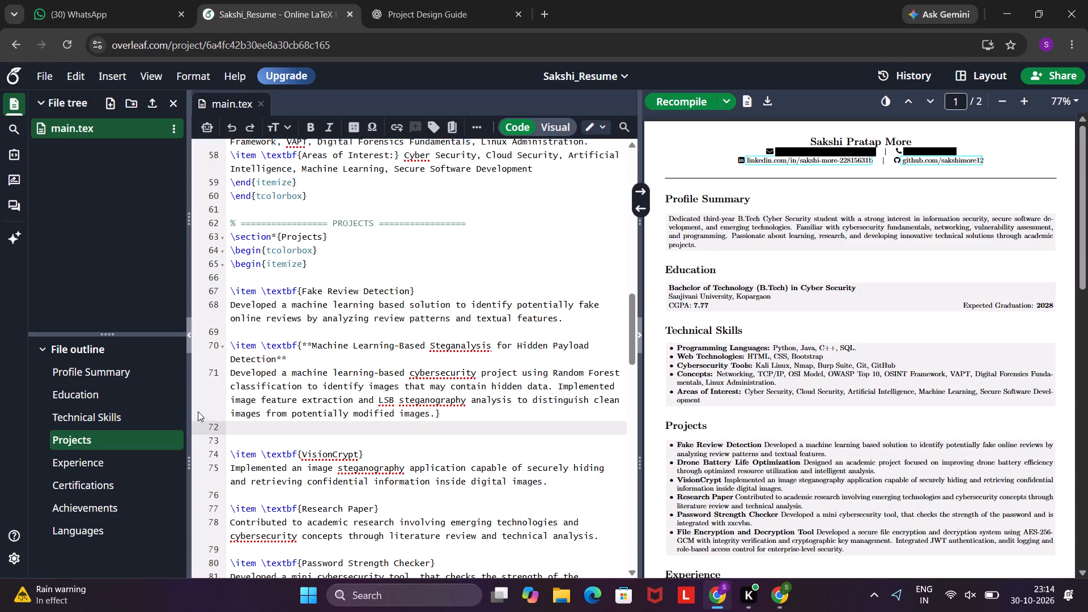
Move the closing brace from the end of the steganalysis description to after "Detection", and remove the double asterisks around the title.
{"action": "left_click", "coordinate": [440, 414]}
{"action": "key", "text": "ctrl+c"}
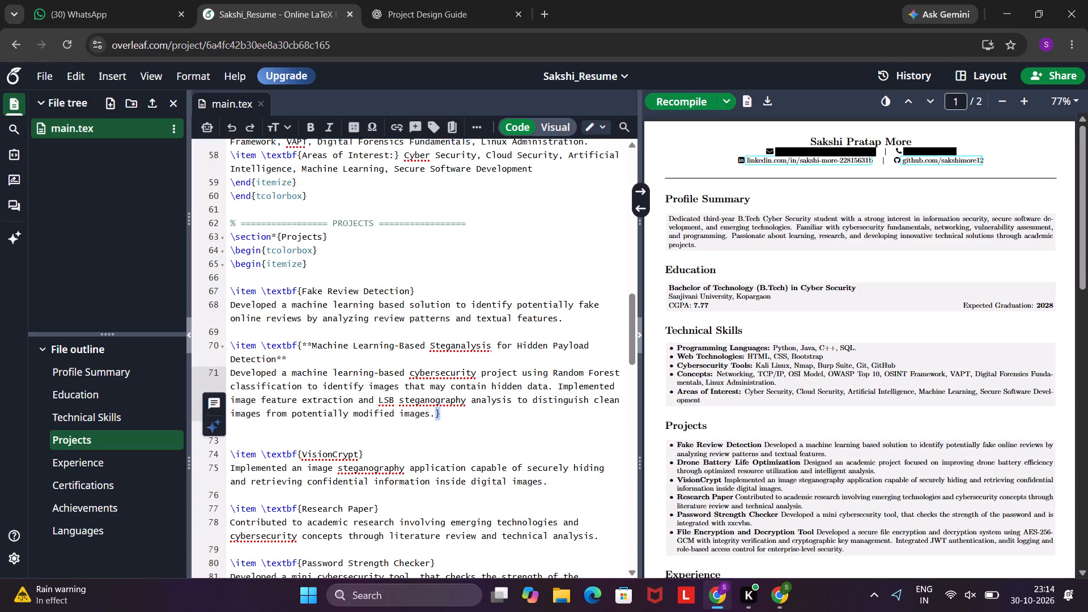
{"action": "key", "text": "BackSpace"}
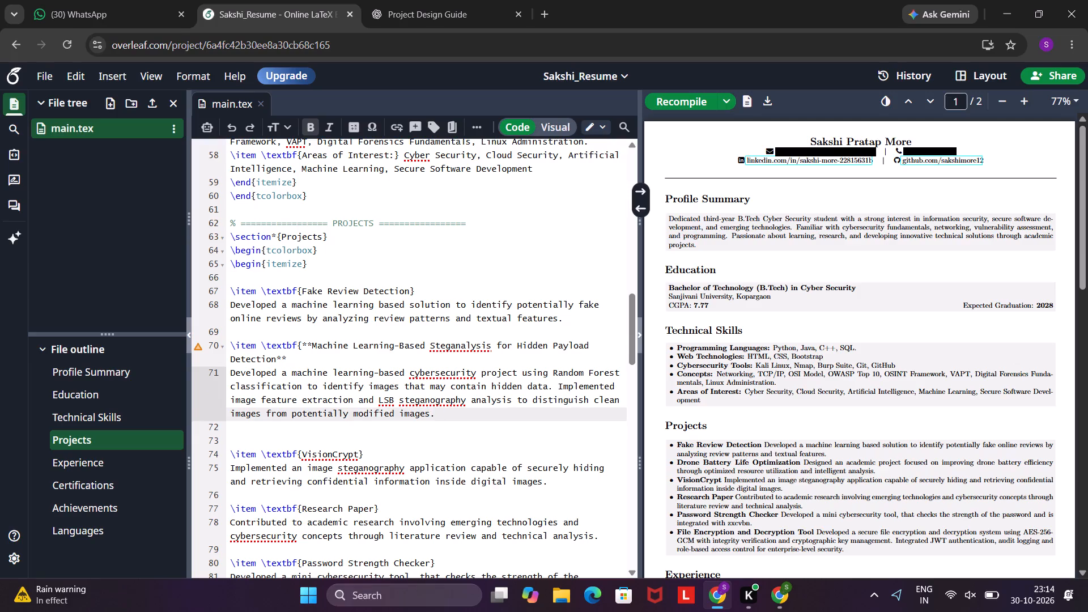
{"action": "left_click", "coordinate": [384, 355]}
{"action": "key", "text": "BackSpace"}
{"action": "key", "text": "BackSpace"}
{"action": "key", "text": "ctrl+v"}
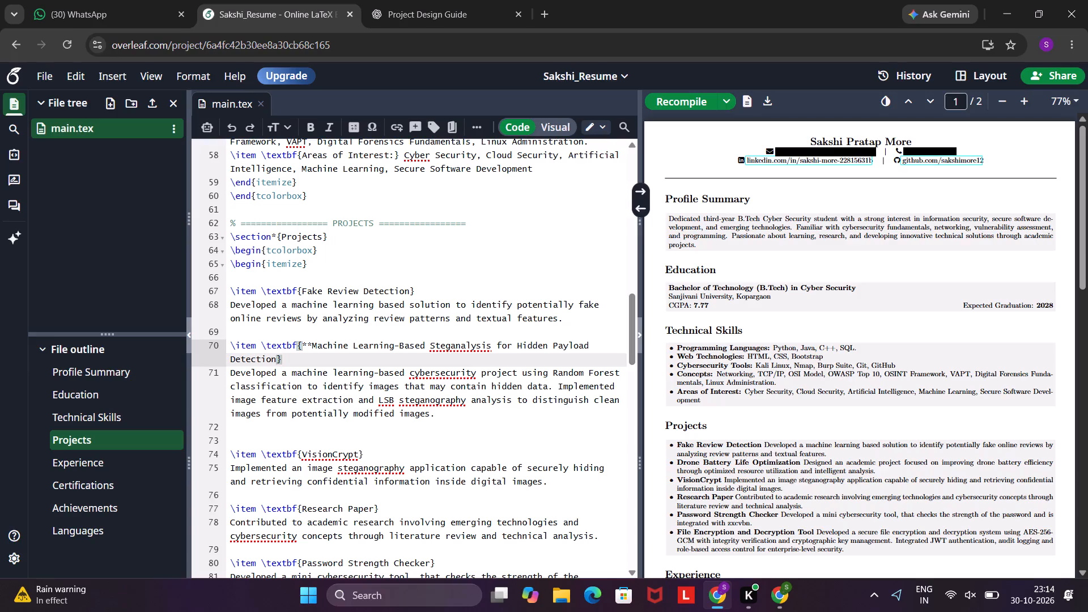
{"action": "left_click", "coordinate": [314, 346]}
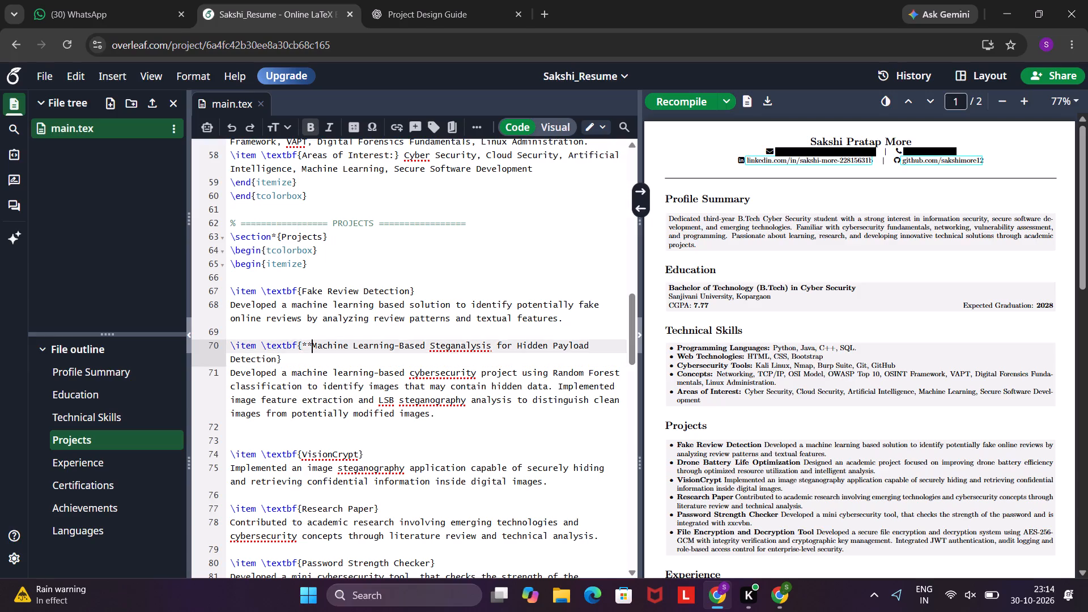
{"action": "key", "text": "BackSpace"}
{"action": "key", "text": "BackSpace"}
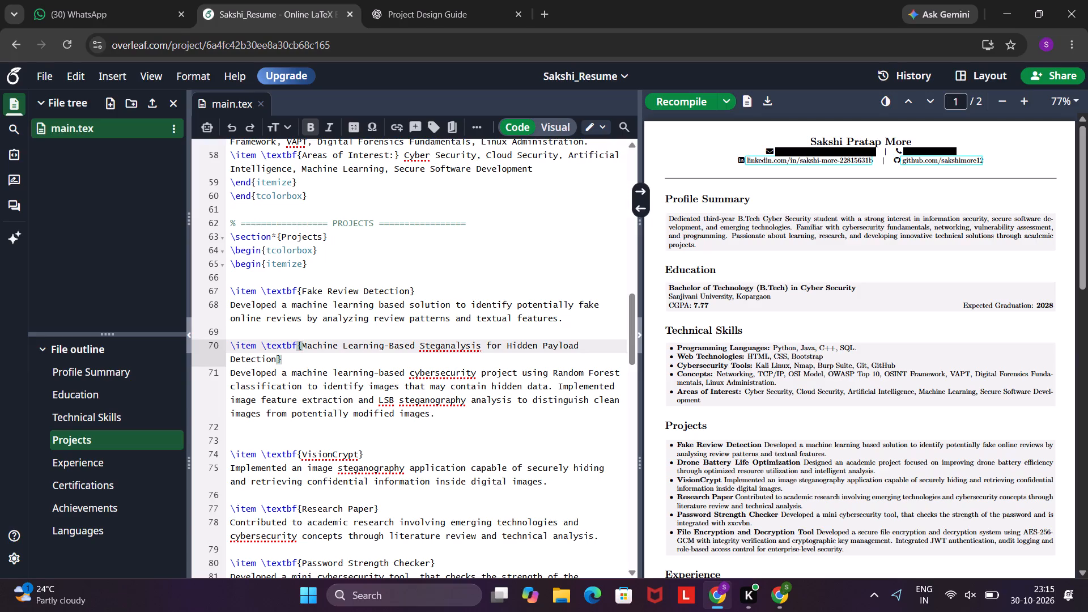
Recompile the resume and check the new steganalysis entry in the PDF's Projects section.
{"action": "left_click", "coordinate": [686, 101]}
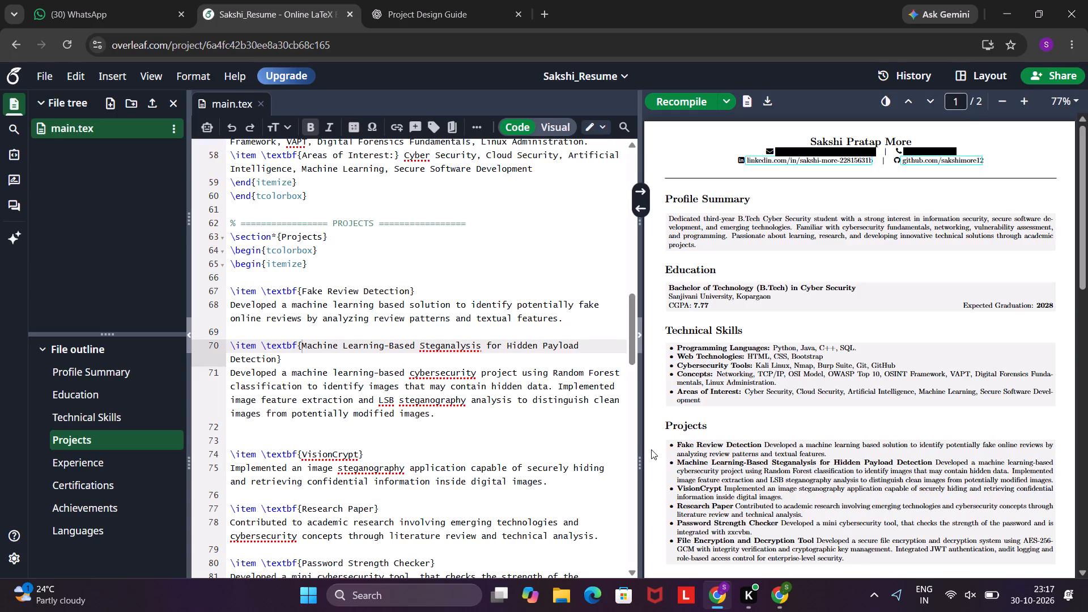
{"action": "scroll", "coordinate": [790, 492], "scroll_direction": "down", "scroll_amount": 1}
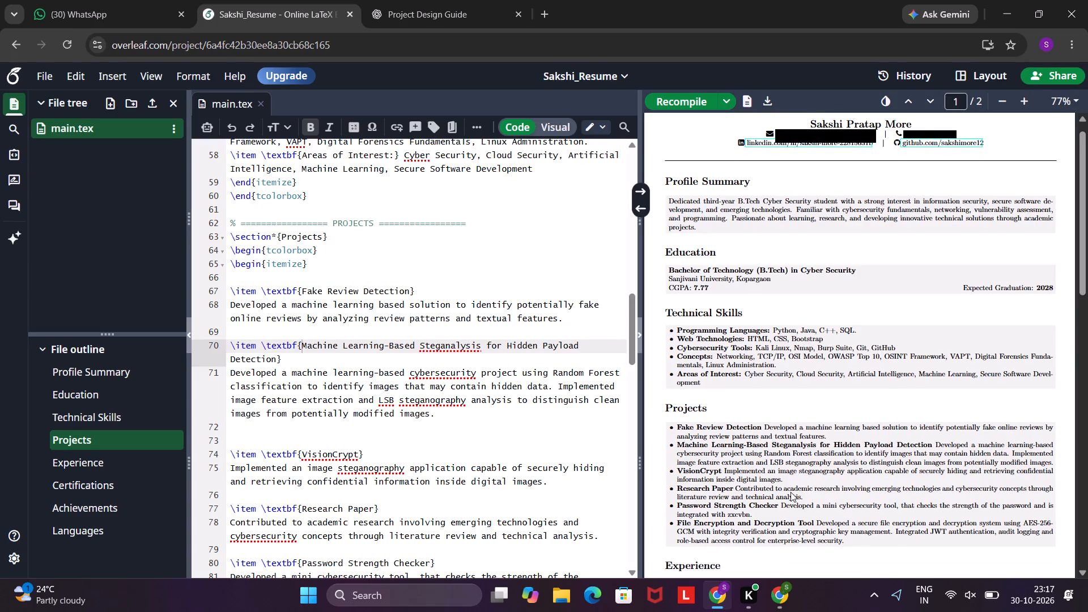
{"action": "scroll", "coordinate": [790, 492], "scroll_direction": "down", "scroll_amount": 1}
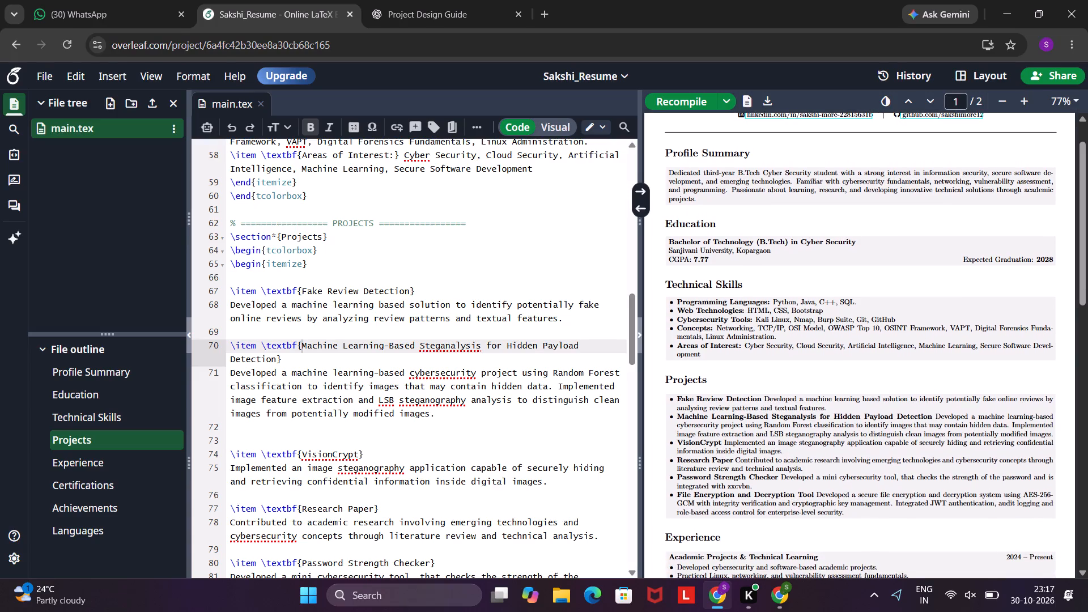
Shorten the steganalysis entry's title to "Machine Learning-Based Steganalysis" and recompile the resume.
{"action": "left_click", "coordinate": [584, 345]}
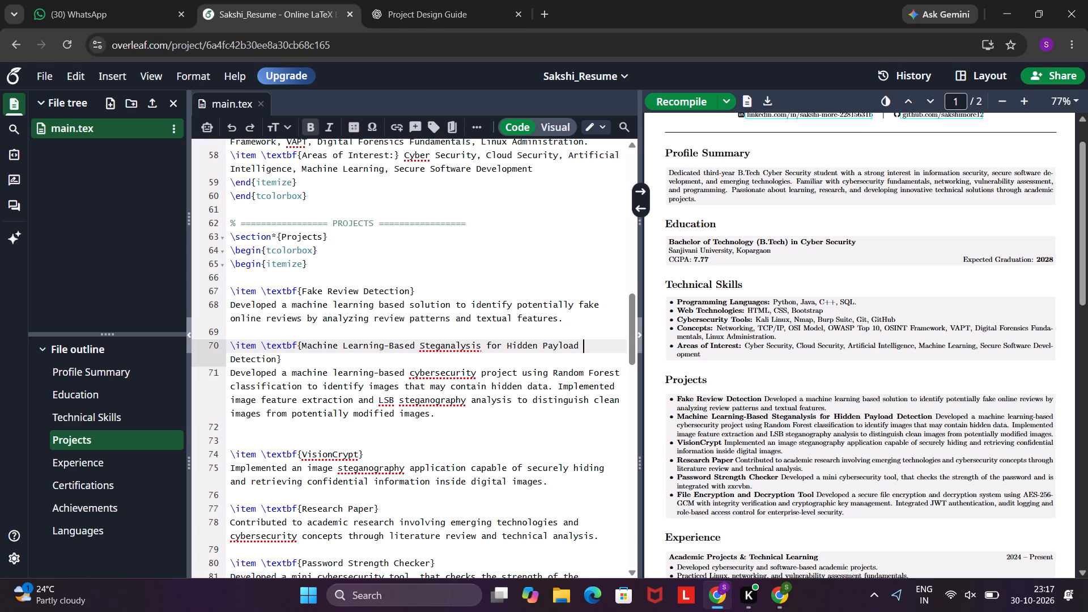
{"action": "key", "text": "BackSpace"}
{"action": "key", "text": "BackSpace"}
{"action": "key", "text": "BackSpace"}
{"action": "key", "text": "BackSpace"}
{"action": "key", "text": "BackSpace"}
{"action": "key", "text": "BackSpace"}
{"action": "key", "text": "BackSpace"}
{"action": "key", "text": "BackSpace"}
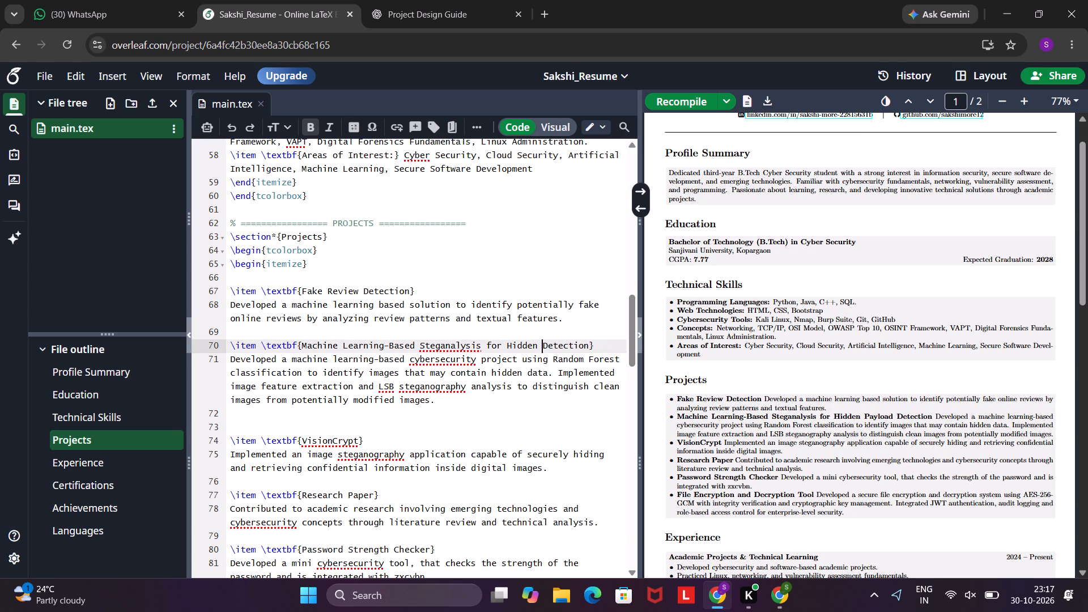
{"action": "key", "text": "BackSpace"}
{"action": "key", "text": "BackSpace"}
{"action": "key", "text": "BackSpace"}
{"action": "key", "text": "BackSpace"}
{"action": "key", "text": "BackSpace"}
{"action": "key", "text": "BackSpace"}
{"action": "key", "text": "BackSpace"}
{"action": "key", "text": "BackSpace"}
{"action": "key", "text": "BackSpace"}
{"action": "key", "text": "BackSpace"}
{"action": "key", "text": "BackSpace"}
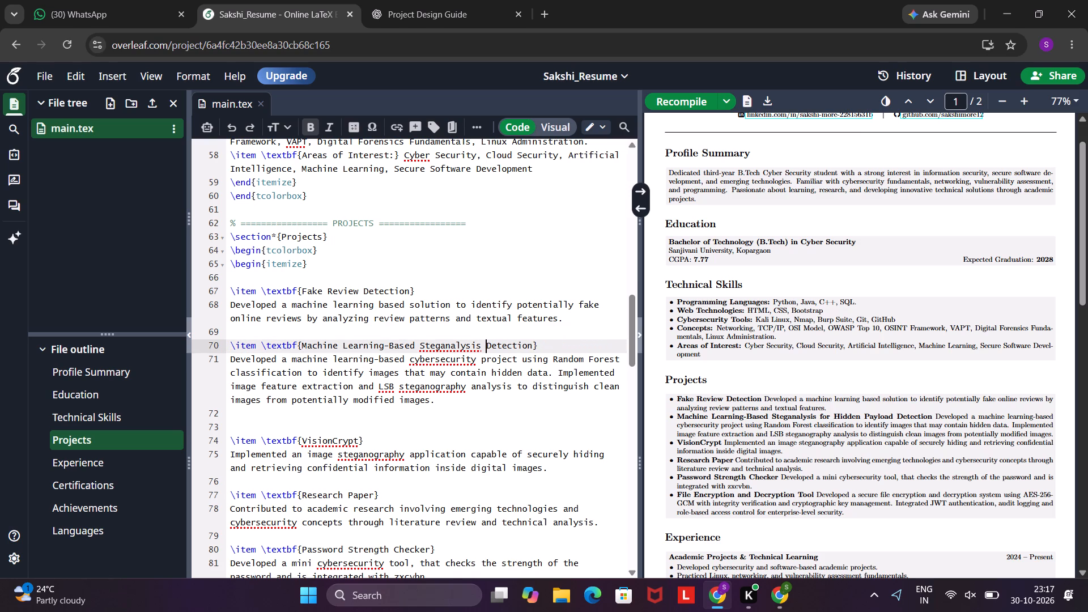
{"action": "key", "text": "BackSpace"}
{"action": "key", "text": "Delete"}
{"action": "key", "text": "Delete"}
{"action": "key", "text": "Delete"}
{"action": "key", "text": "Delete"}
{"action": "key", "text": "Delete"}
{"action": "key", "text": "Delete"}
{"action": "key", "text": "Delete"}
{"action": "key", "text": "Delete"}
{"action": "key", "text": "Delete"}
{"action": "key", "text": "Delete"}
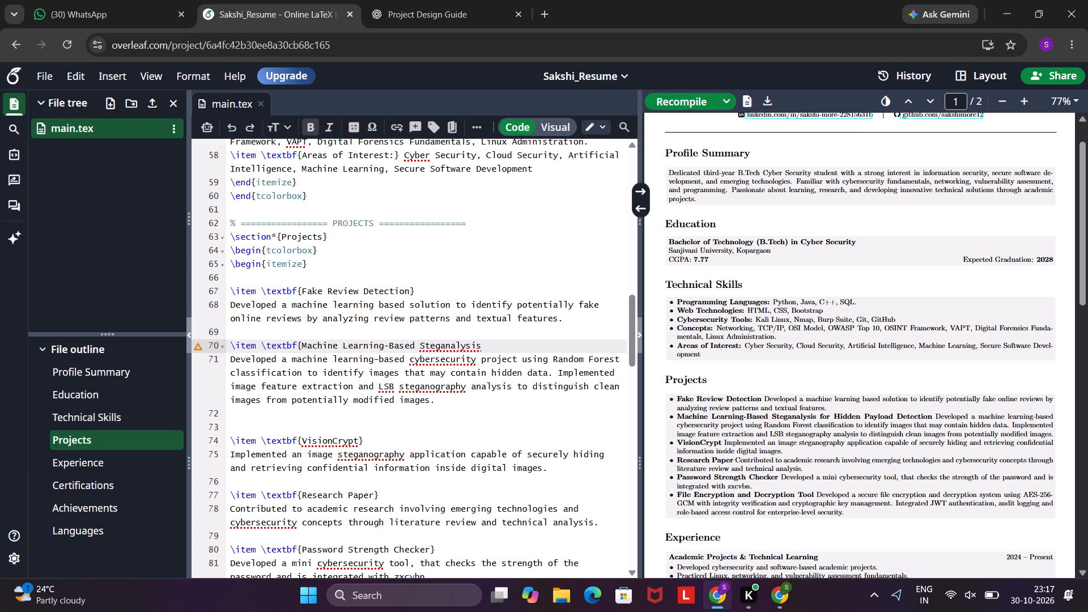
{"action": "left_click", "coordinate": [691, 107]}
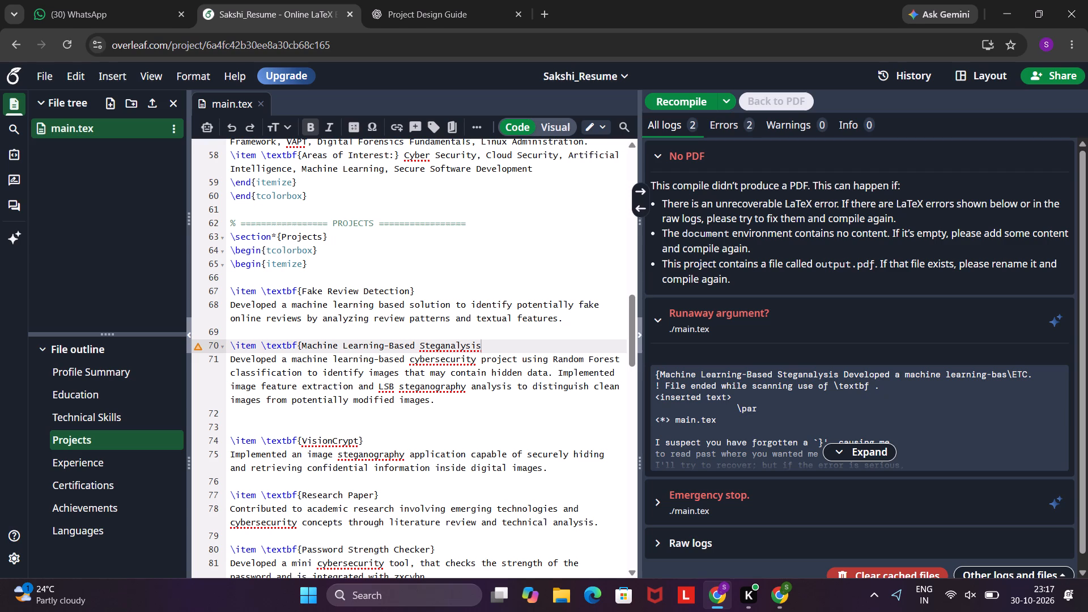
Add the missing closing brace after "Machine Learning-Based Steganalysis" and recompile the resume.
{"action": "key", "text": "shift+braceright"}
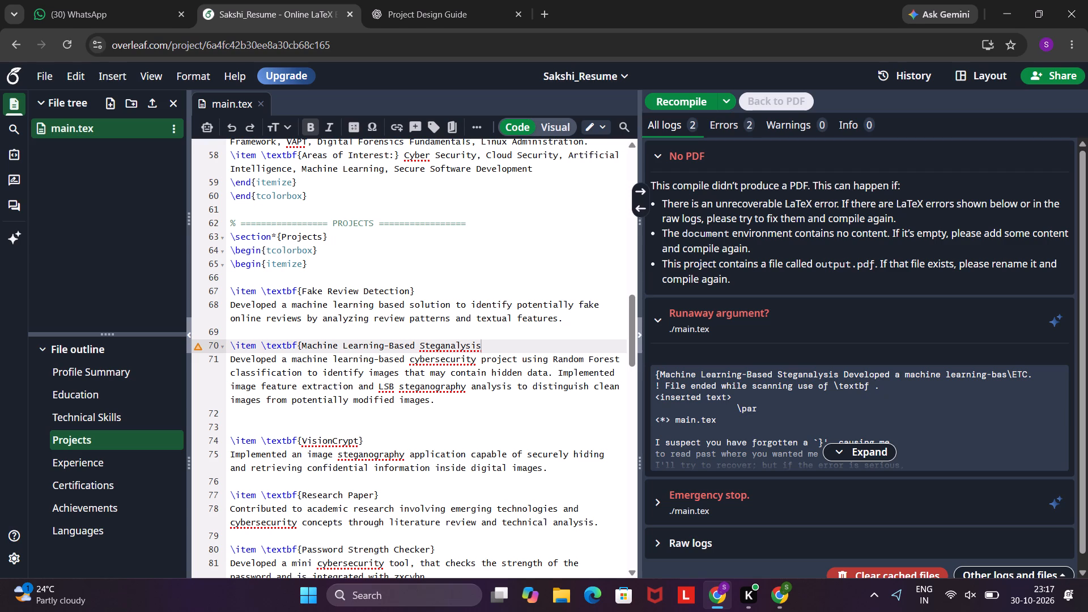
{"action": "left_click", "coordinate": [546, 345]}
{"action": "key", "text": "shift+braceright"}
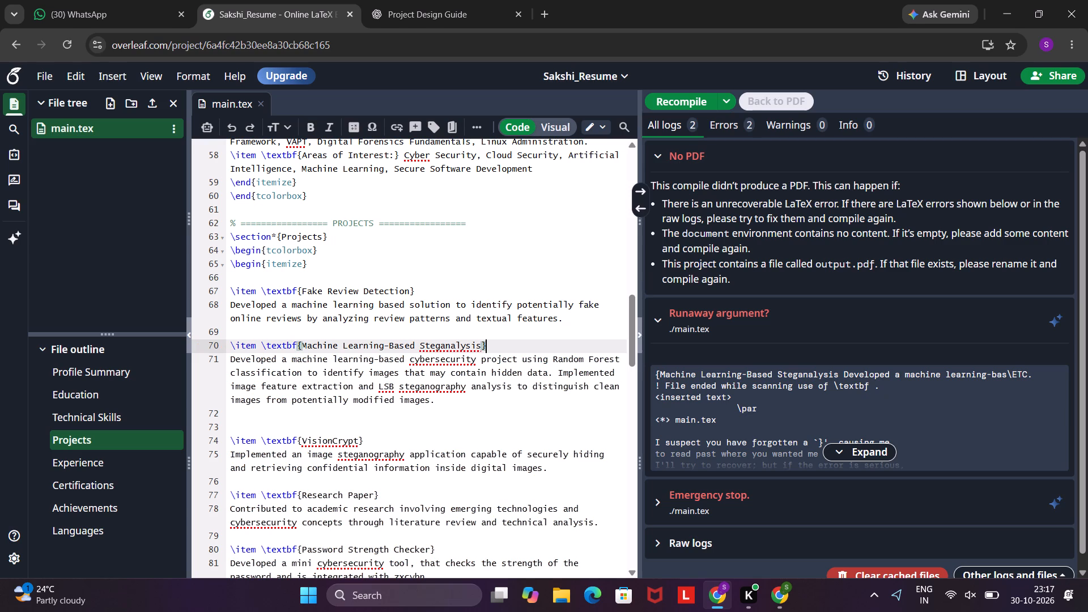
{"action": "left_click", "coordinate": [684, 102]}
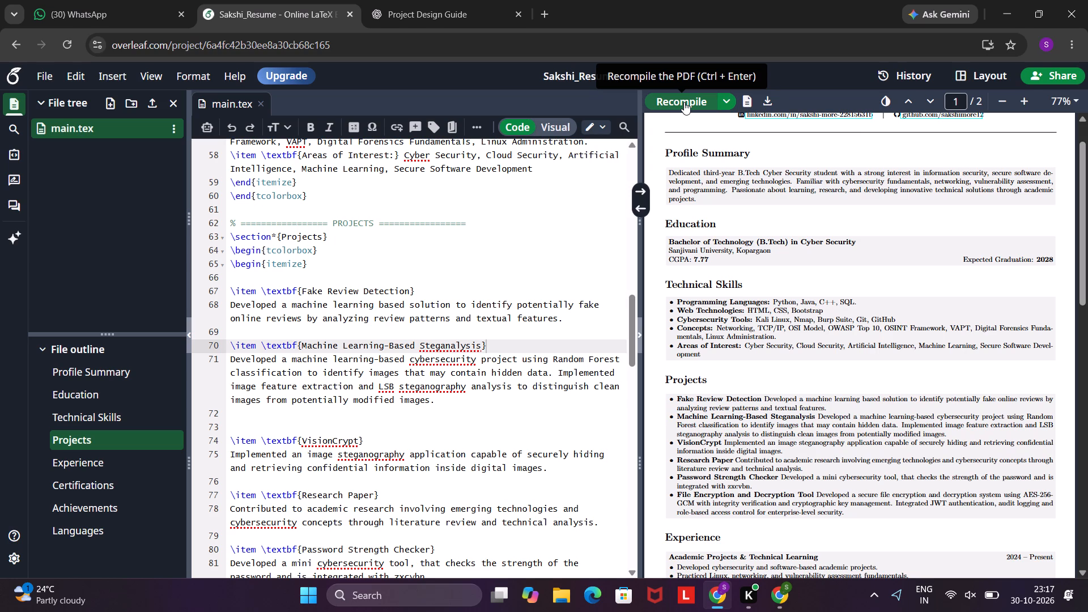
Delete the "Research Paper" item and its description from the Projects section, close up the leftover blank lines, and recompile the resume.
{"action": "scroll", "coordinate": [799, 257], "scroll_direction": "down", "scroll_amount": 1}
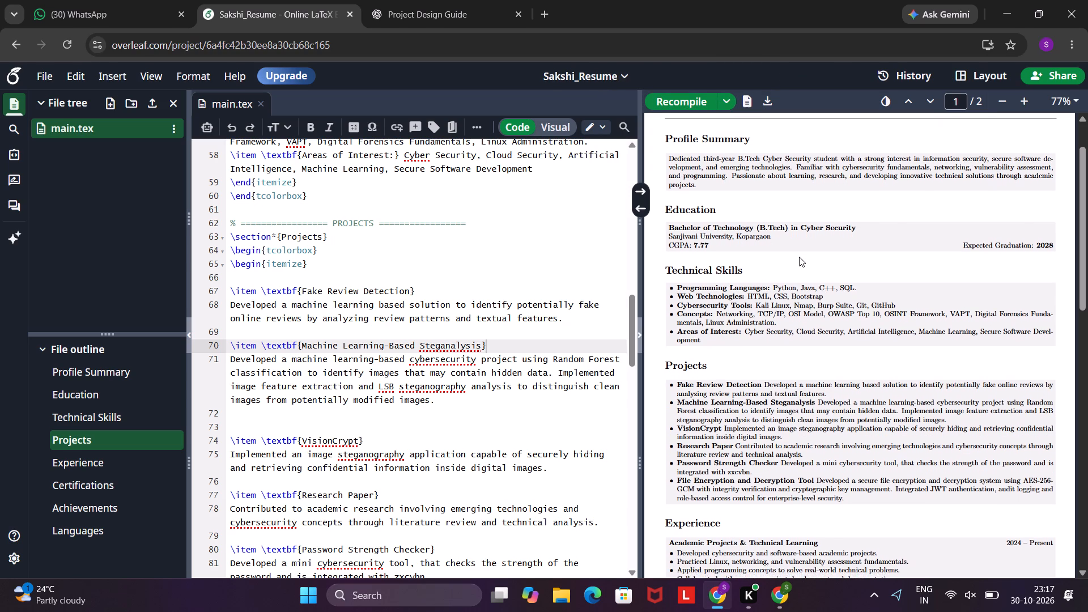
{"action": "scroll", "coordinate": [799, 257], "scroll_direction": "down", "scroll_amount": 2}
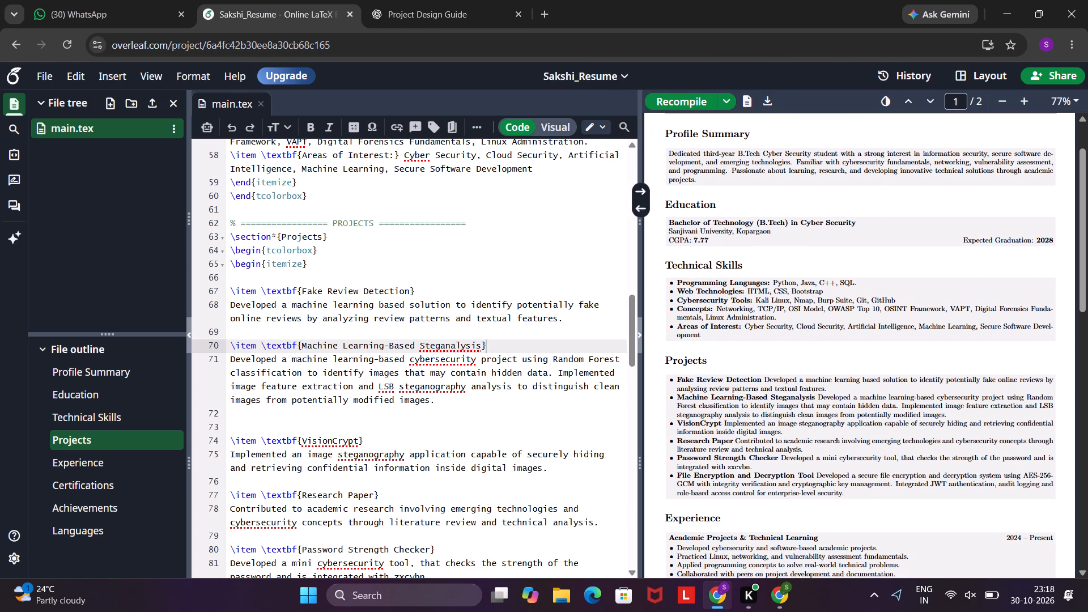
{"action": "scroll", "coordinate": [495, 452], "scroll_direction": "down", "scroll_amount": 1}
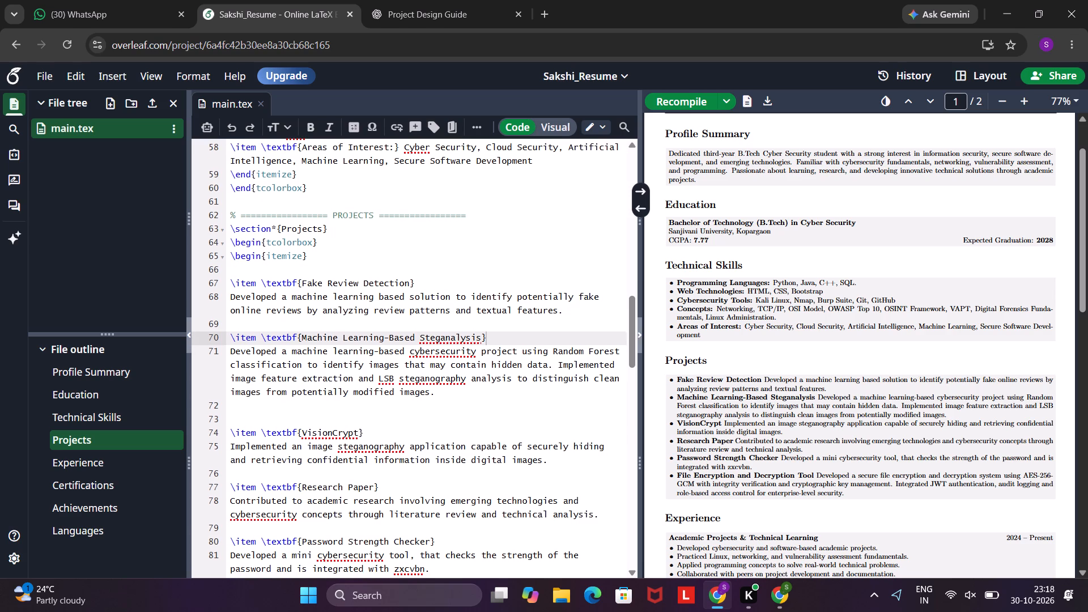
{"action": "scroll", "coordinate": [495, 452], "scroll_direction": "down", "scroll_amount": 2}
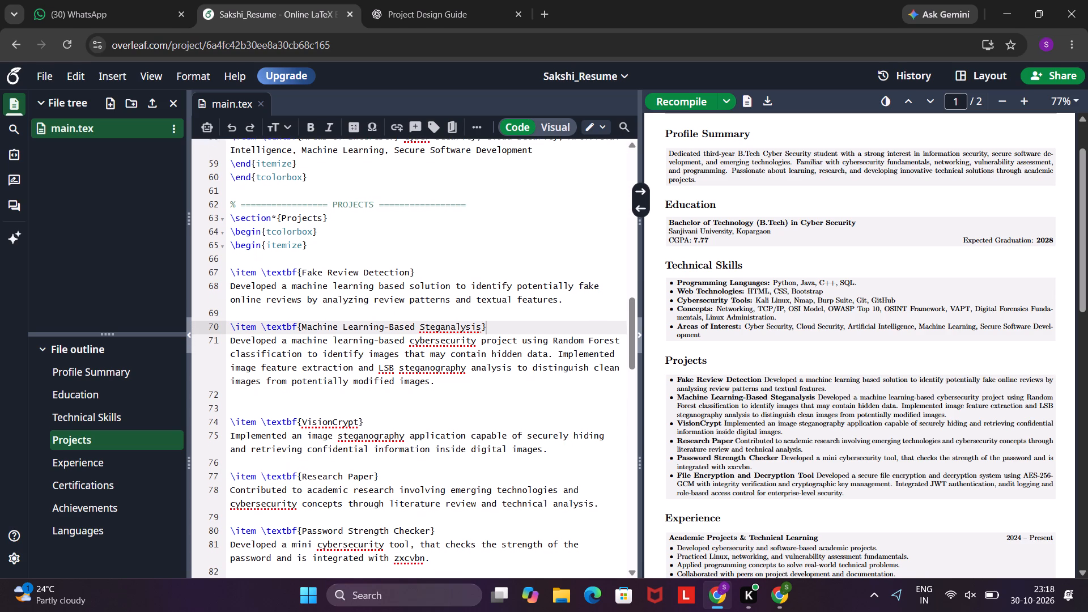
{"action": "scroll", "coordinate": [495, 452], "scroll_direction": "down", "scroll_amount": 2}
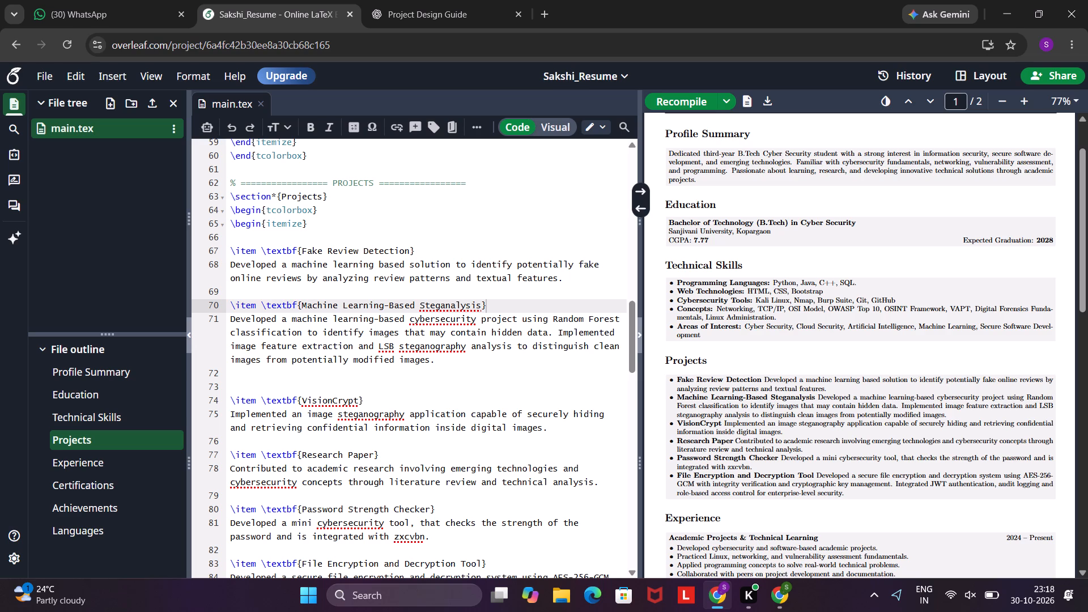
{"action": "scroll", "coordinate": [437, 449], "scroll_direction": "down", "scroll_amount": 4}
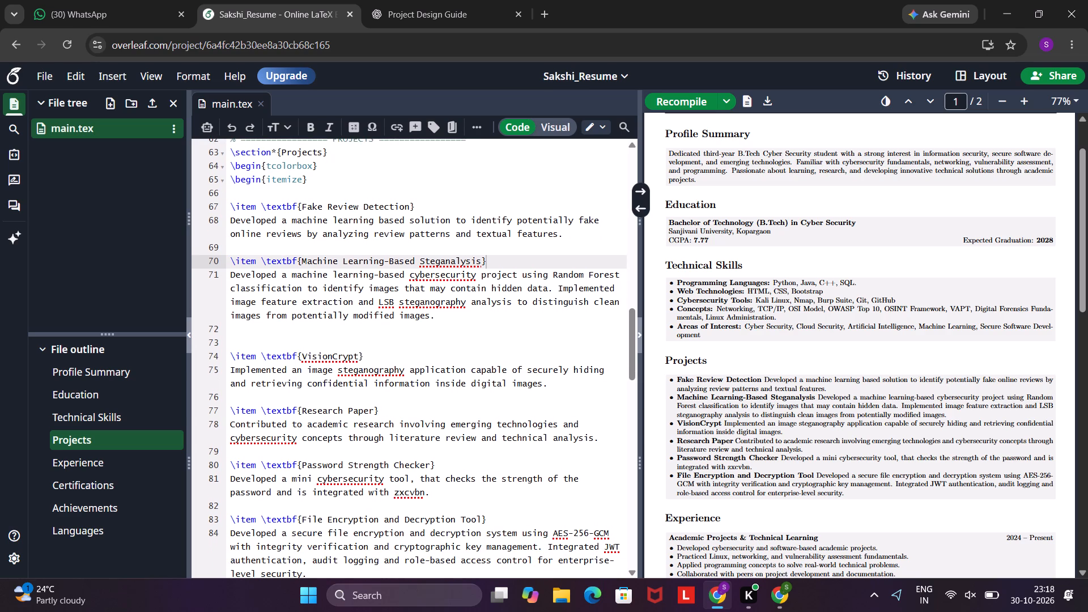
{"action": "left_click_drag", "start_coordinate": [235, 411], "coordinate": [608, 438]}
{"action": "key", "text": "BackSpace"}
{"action": "key", "text": "BackSpace"}
{"action": "key", "text": "BackSpace"}
{"action": "key", "text": "BackSpace"}
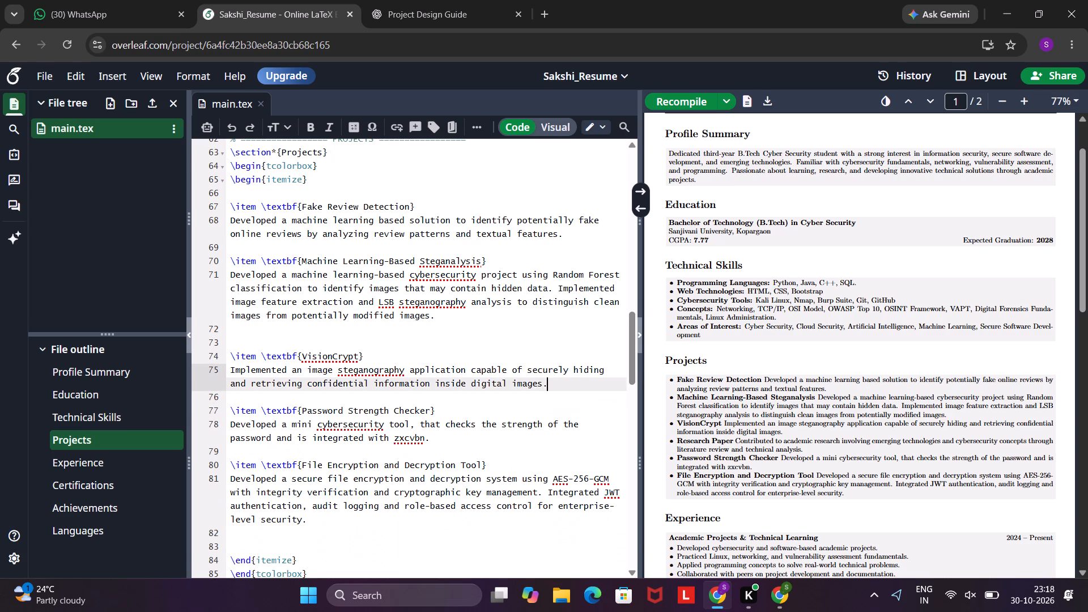
{"action": "left_click", "coordinate": [684, 100]}
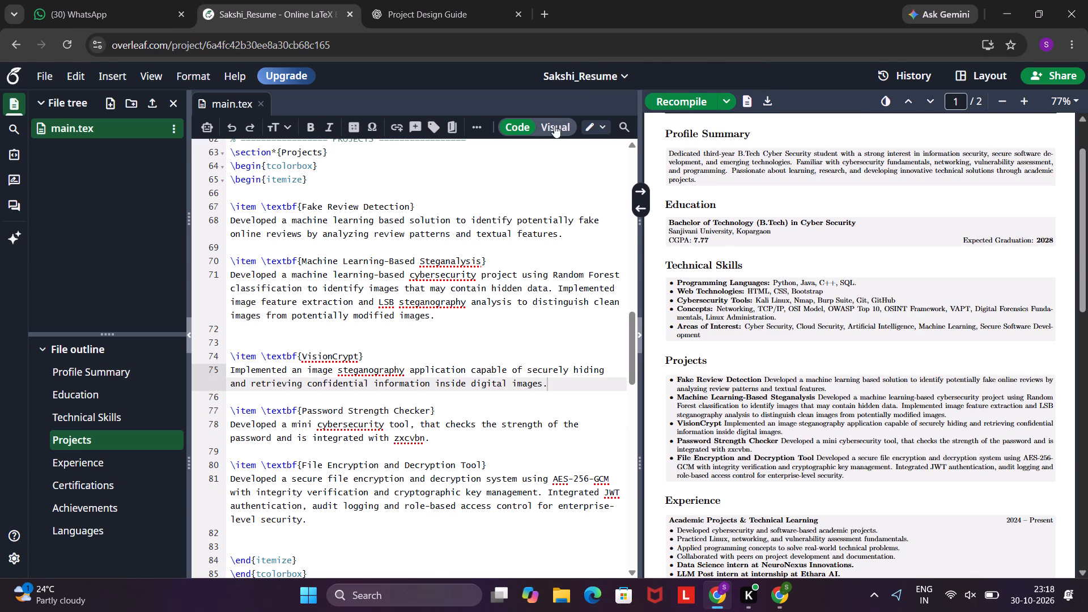
Look over the recompiled PDF from Education through Certifications, checking the Projects and Experience entries and the page layout.
{"action": "scroll", "coordinate": [770, 467], "scroll_direction": "down", "scroll_amount": 2}
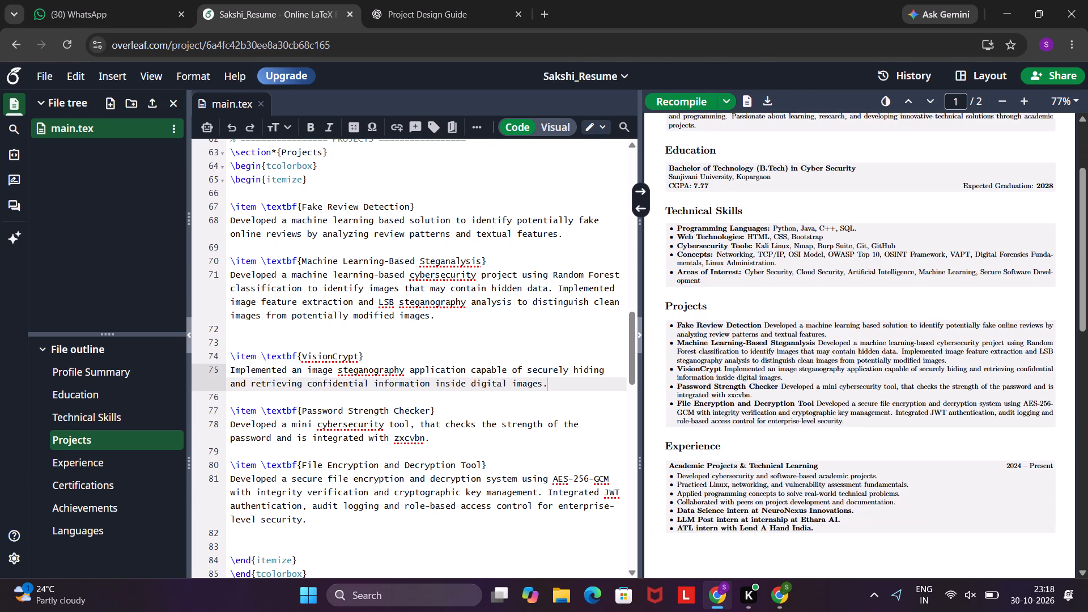
{"action": "scroll", "coordinate": [770, 467], "scroll_direction": "down", "scroll_amount": 2}
{"action": "scroll", "coordinate": [770, 467], "scroll_direction": "up", "scroll_amount": 1}
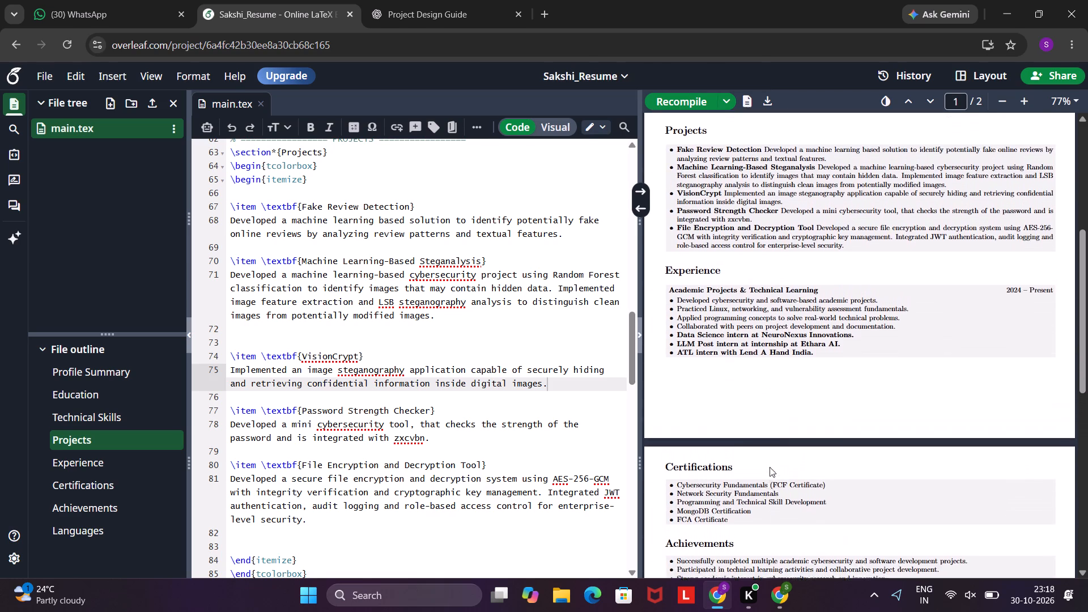
{"action": "scroll", "coordinate": [770, 467], "scroll_direction": "up", "scroll_amount": 2}
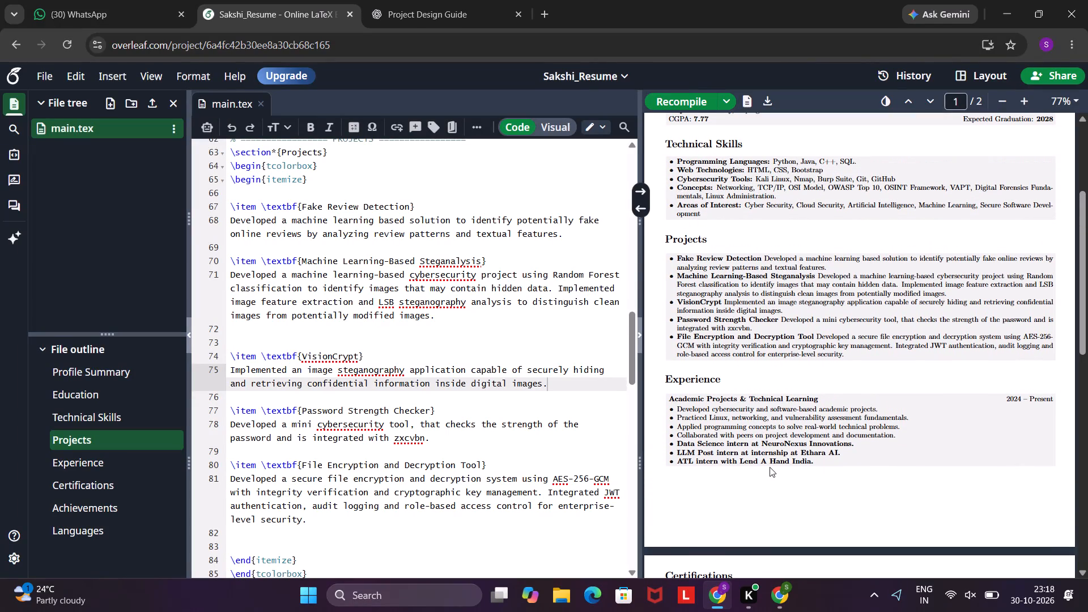
{"action": "scroll", "coordinate": [770, 467], "scroll_direction": "up", "scroll_amount": 1}
{"action": "scroll", "coordinate": [777, 362], "scroll_direction": "up", "scroll_amount": 1}
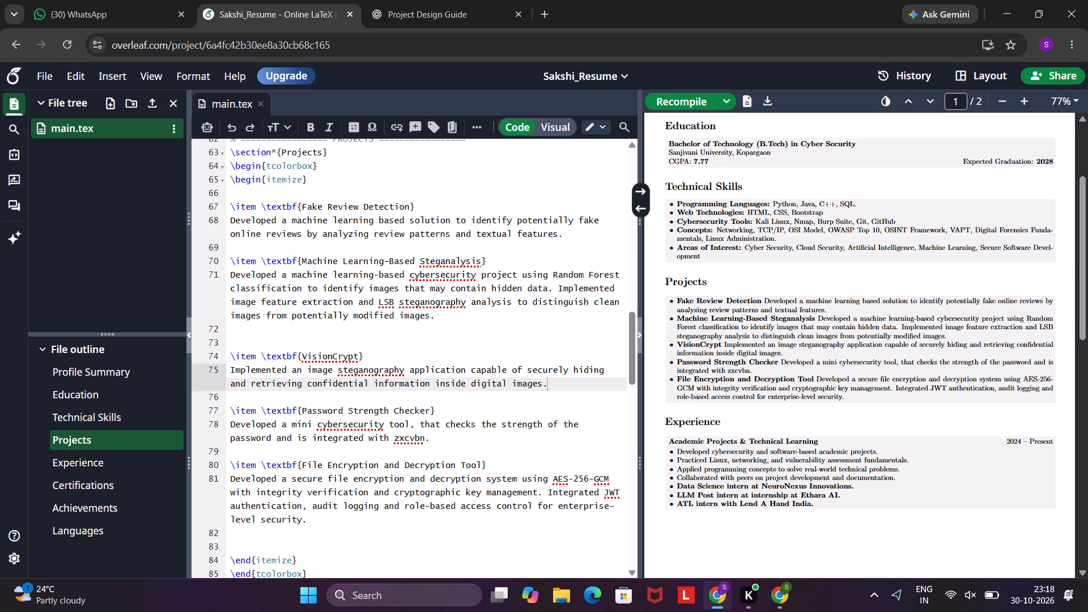
{"action": "scroll", "coordinate": [452, 378], "scroll_direction": "up", "scroll_amount": 1}
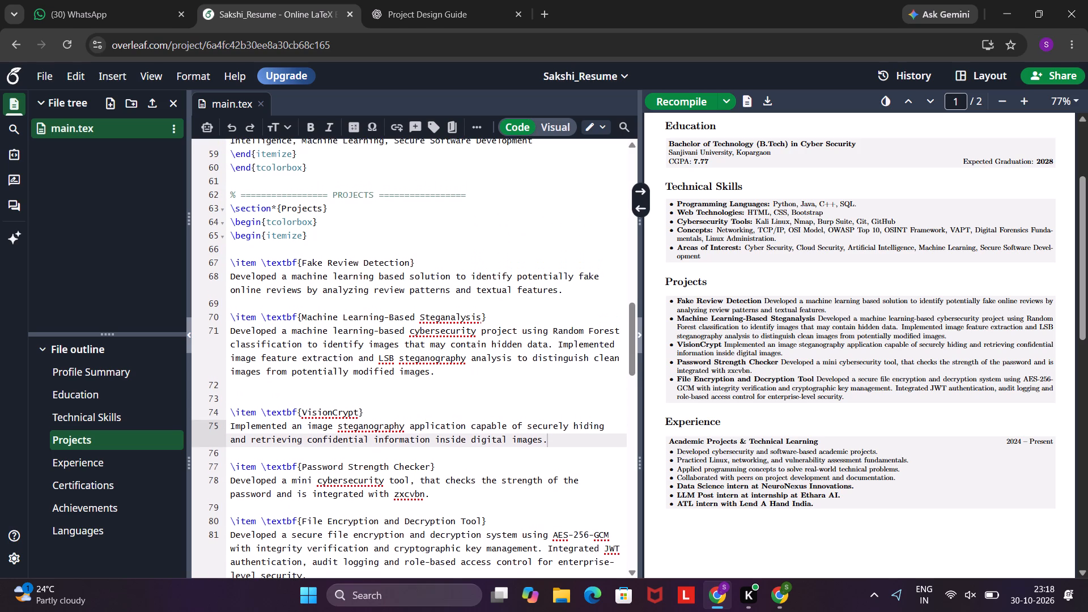
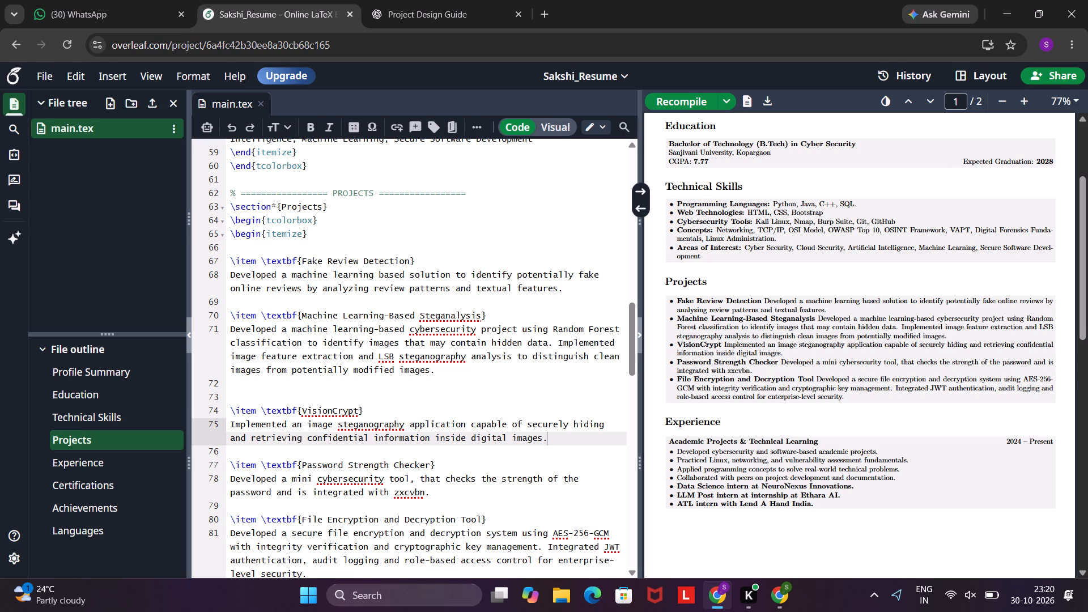
Delete the opening sentence of the "Machine Learning-Based Steganalysis" description and the extra blank line before the "VisionCrypt" item.
{"action": "left_click_drag", "start_coordinate": [555, 346], "coordinate": [223, 331]}
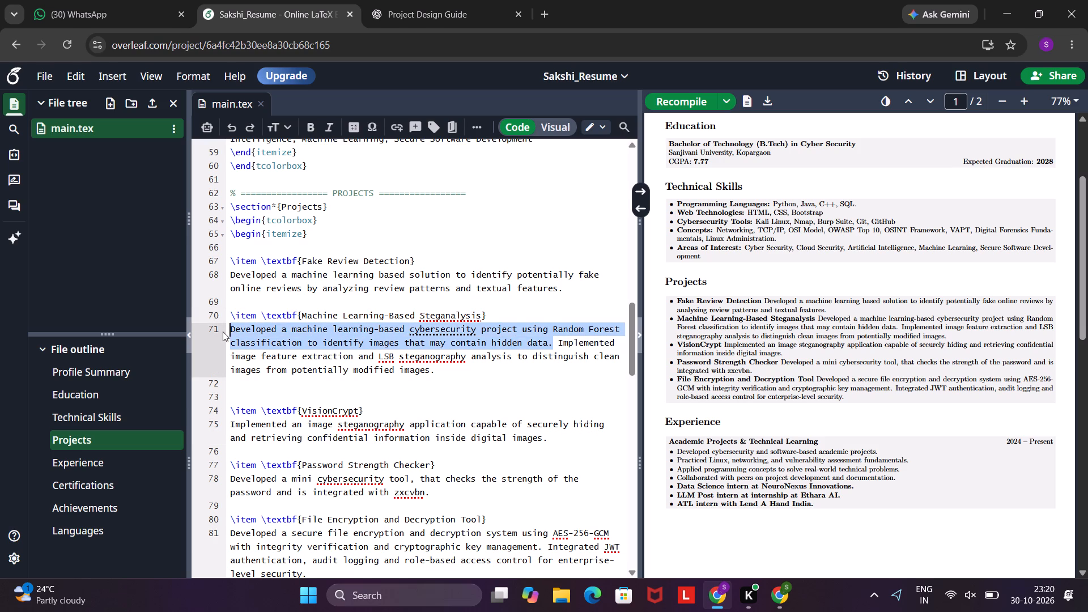
{"action": "left_click_drag", "start_coordinate": [223, 331], "coordinate": [227, 329]}
{"action": "key", "text": "BackSpace"}
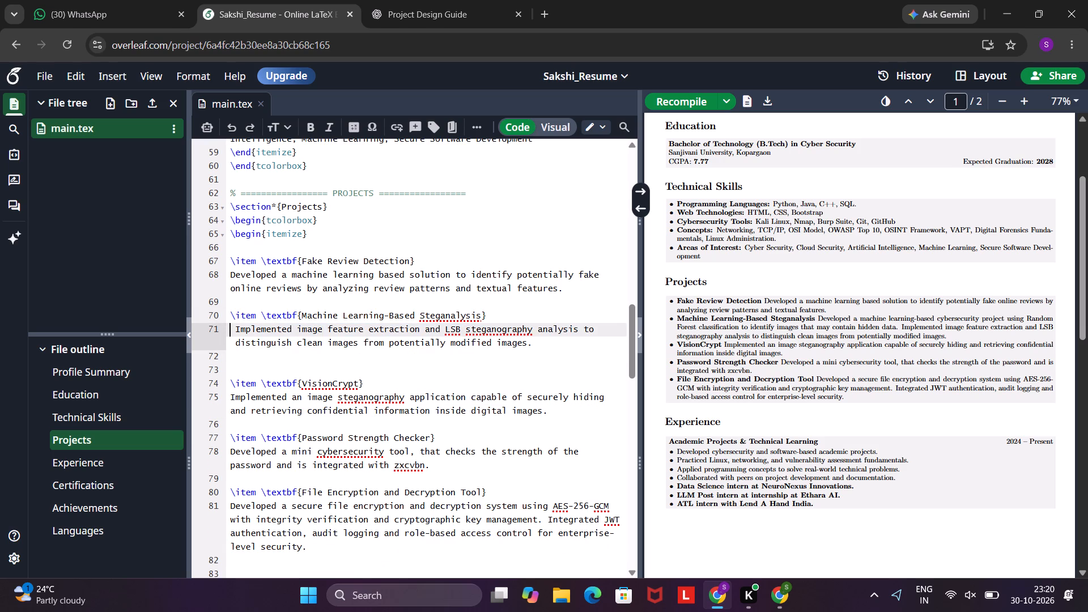
{"action": "key", "text": "Delete"}
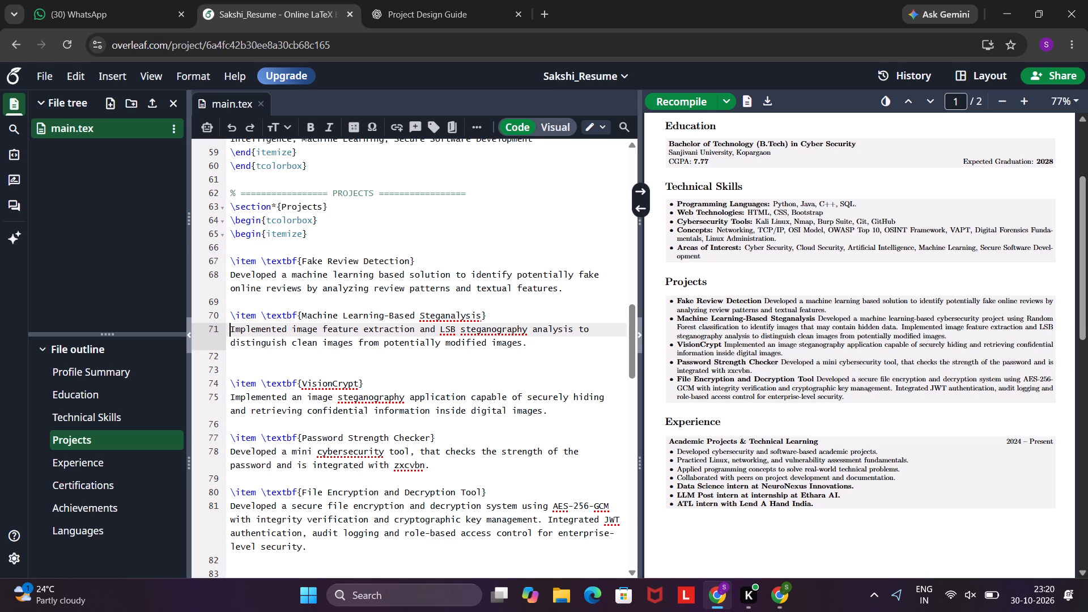
{"action": "left_click", "coordinate": [280, 366]}
{"action": "key", "text": "BackSpace"}
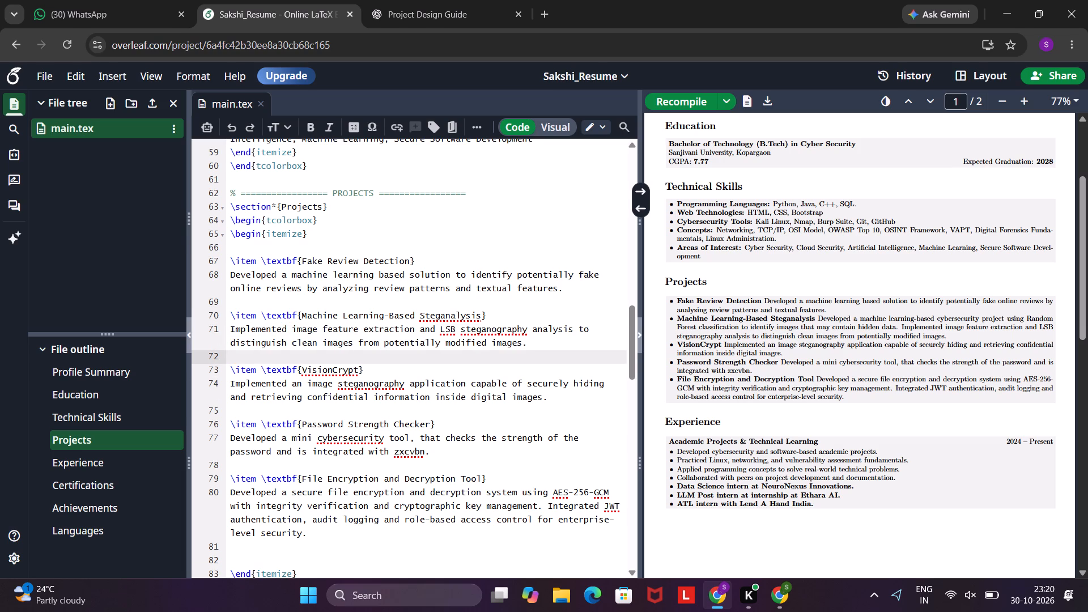
Copy the "File Encryption and Decryption Tool" item with its description and insert the copy between the steganalysis and "VisionCrypt" items.
{"action": "scroll", "coordinate": [472, 410], "scroll_direction": "down", "scroll_amount": 1}
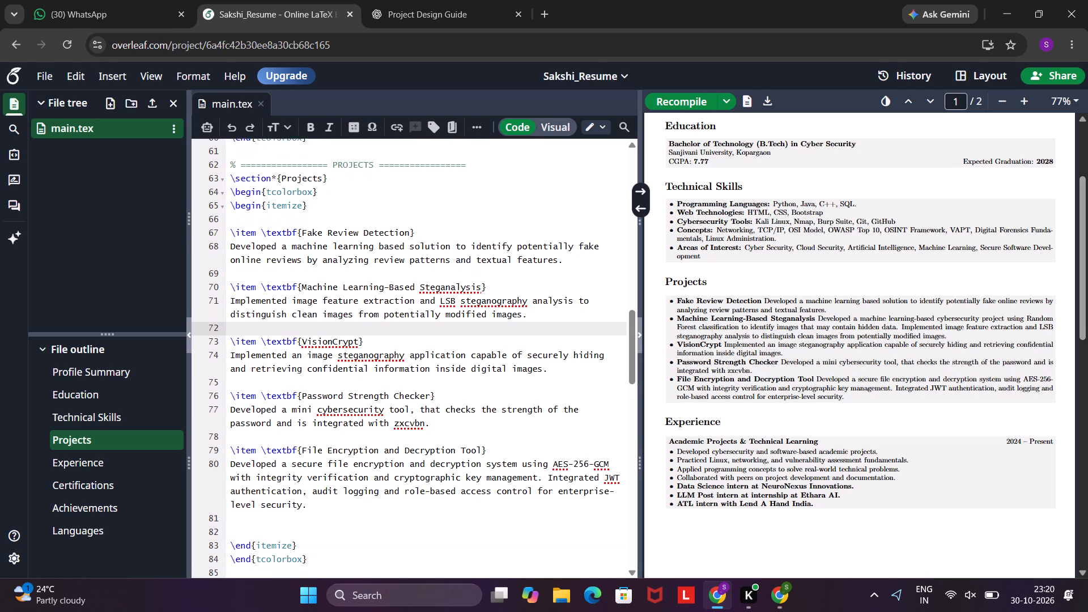
{"action": "scroll", "coordinate": [472, 410], "scroll_direction": "down", "scroll_amount": 1}
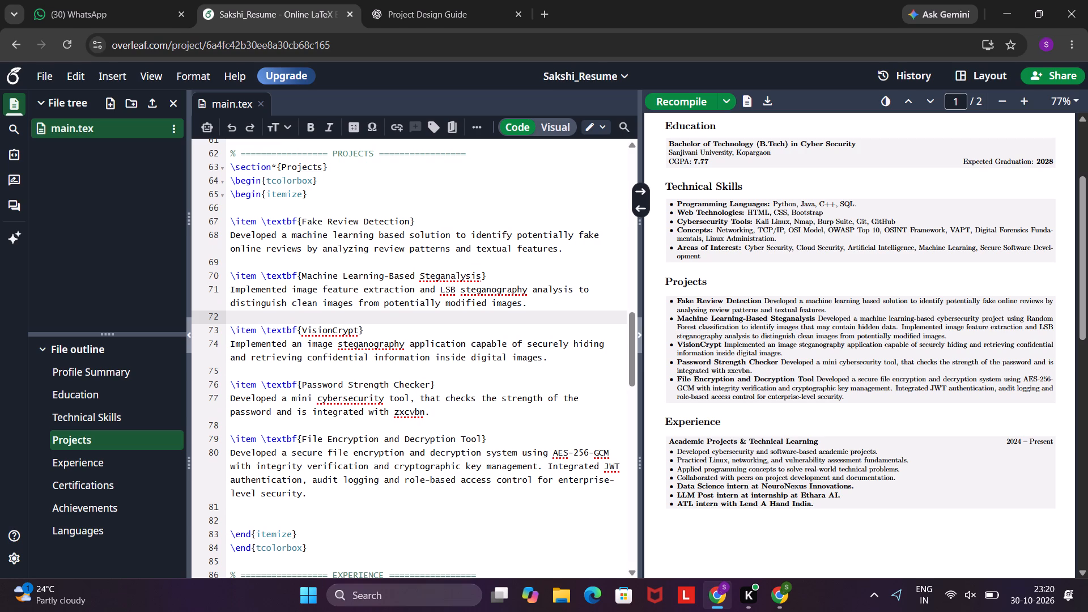
{"action": "left_click_drag", "start_coordinate": [229, 441], "coordinate": [320, 497]}
{"action": "key", "text": "ctrl+c"}
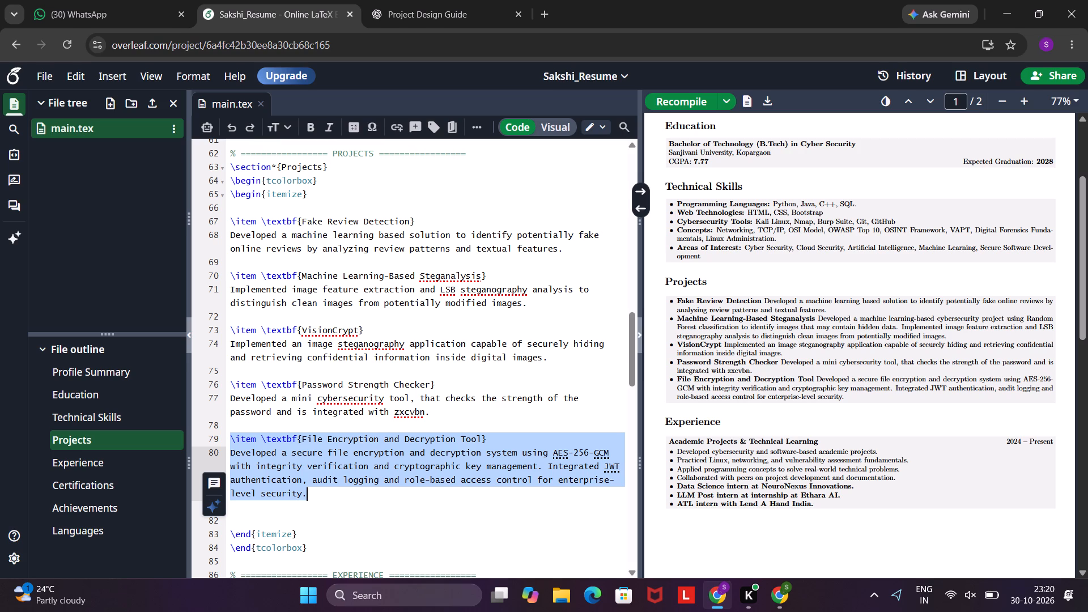
{"action": "left_click", "coordinate": [568, 299]}
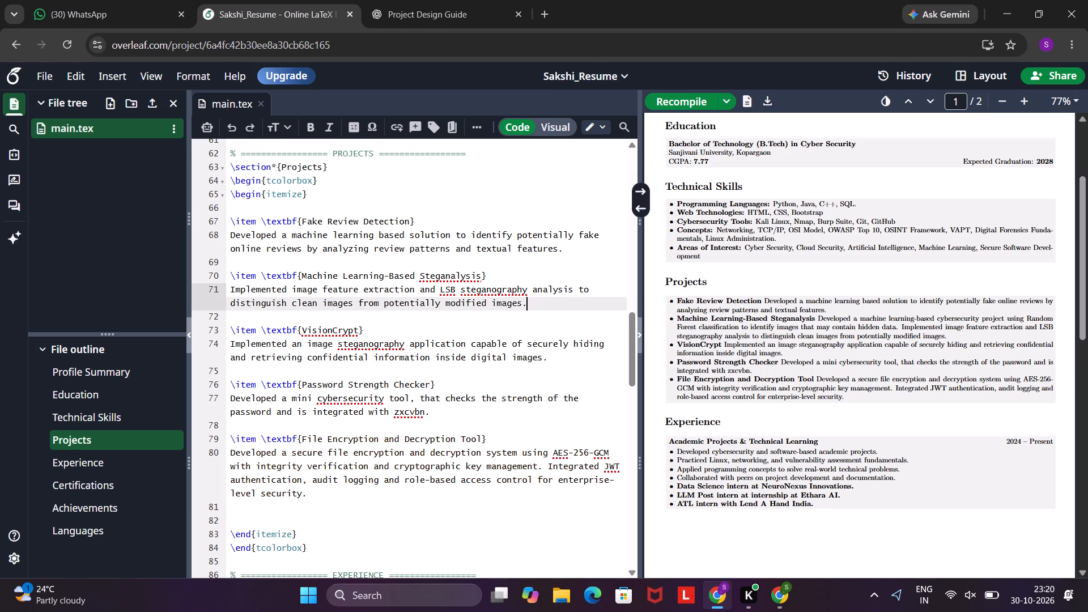
{"action": "key", "text": "Return"}
{"action": "key", "text": "Return"}
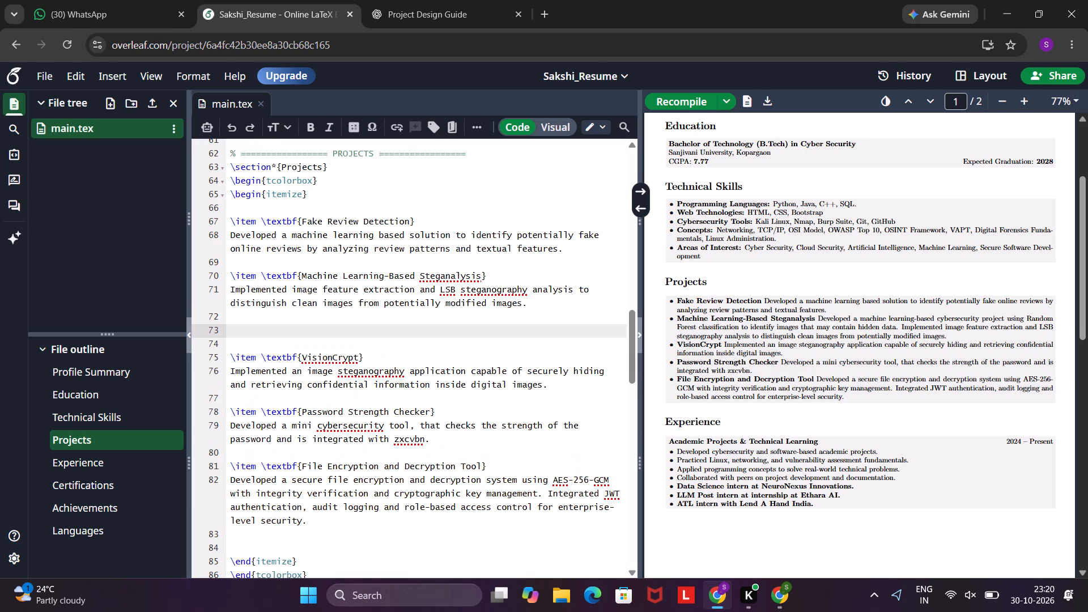
{"action": "key", "text": "ctrl+v"}
Delete the original "File Encryption and Decryption Tool" item and description after "Password Strength Checker", and recompile the resume.
{"action": "scroll", "coordinate": [657, 290], "scroll_direction": "down", "scroll_amount": 2}
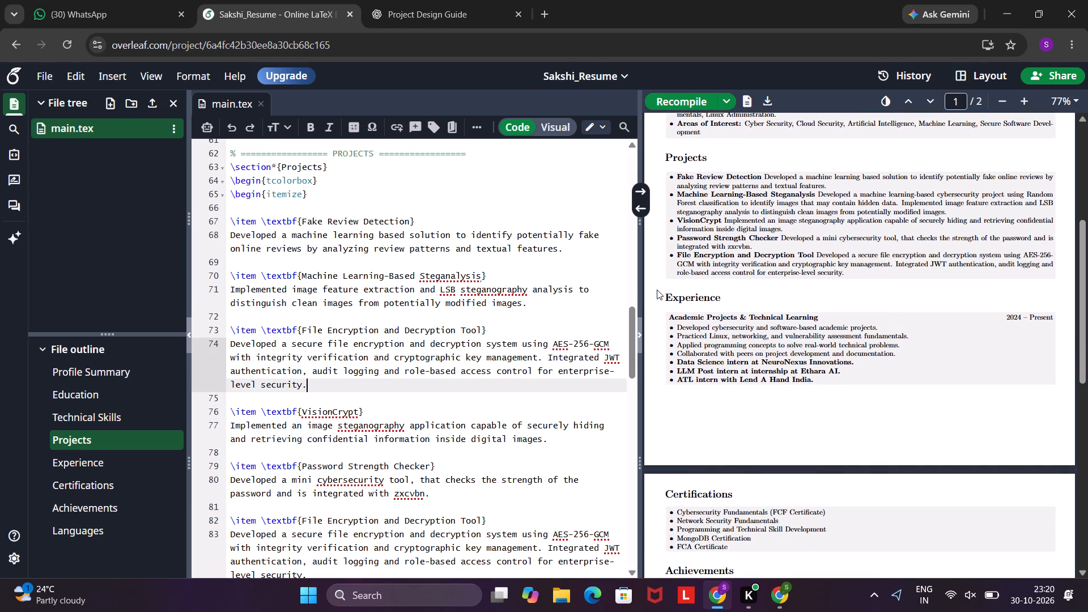
{"action": "scroll", "coordinate": [379, 497], "scroll_direction": "down", "scroll_amount": 1}
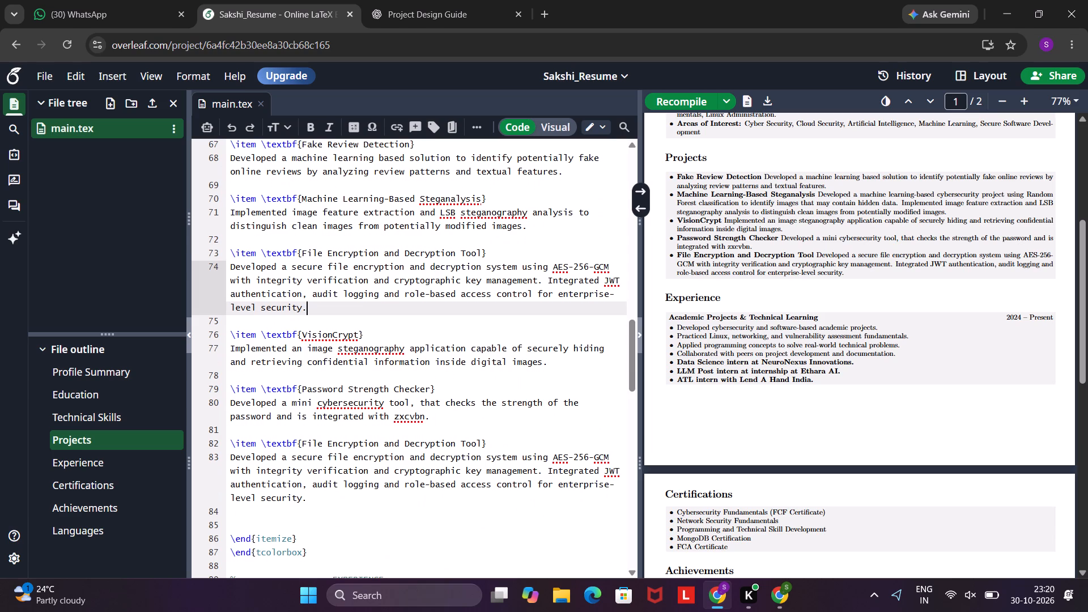
{"action": "left_click", "coordinate": [226, 448]}
{"action": "left_click_drag", "start_coordinate": [228, 445], "coordinate": [236, 449]}
{"action": "left_click_drag", "start_coordinate": [236, 449], "coordinate": [326, 509]}
{"action": "key", "text": "BackSpace"}
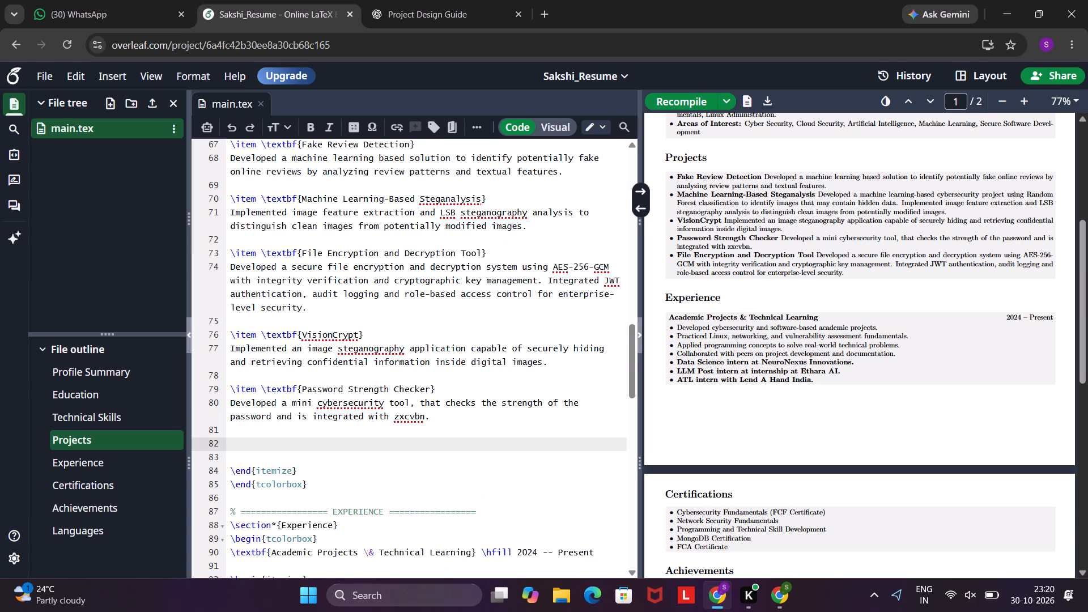
{"action": "scroll", "coordinate": [363, 399], "scroll_direction": "up", "scroll_amount": 1}
{"action": "scroll", "coordinate": [475, 288], "scroll_direction": "up", "scroll_amount": 1}
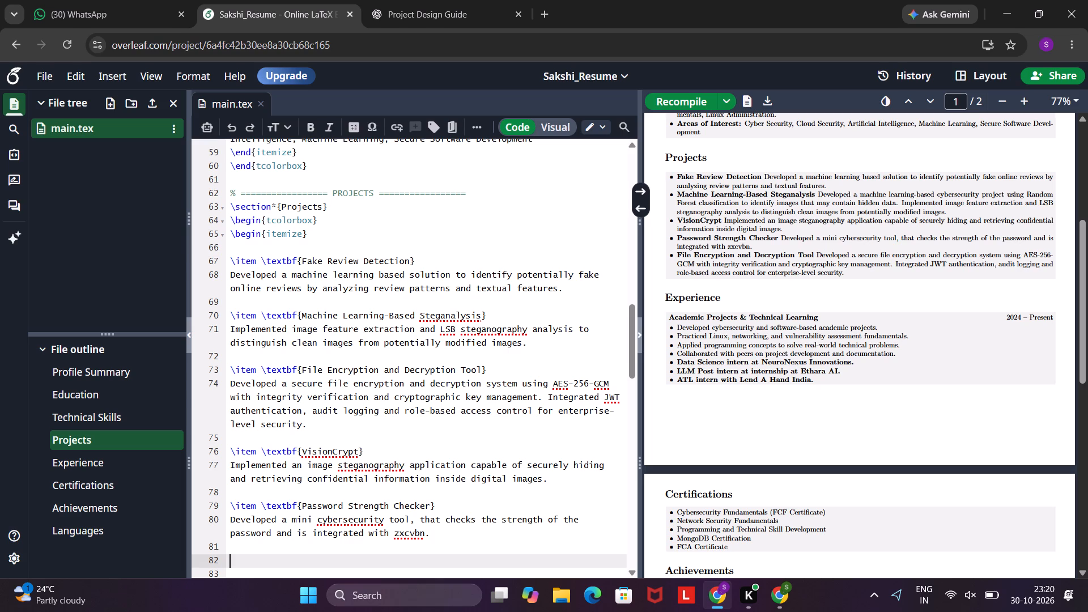
{"action": "scroll", "coordinate": [509, 308], "scroll_direction": "down", "scroll_amount": 1}
{"action": "scroll", "coordinate": [509, 308], "scroll_direction": "up", "scroll_amount": 1}
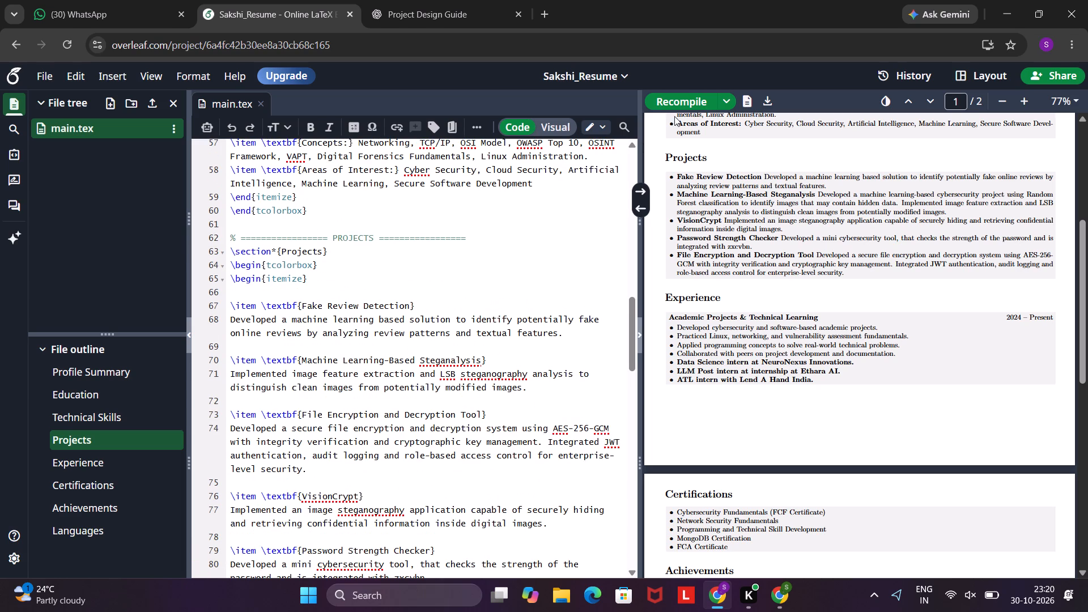
{"action": "left_click", "coordinate": [673, 103]}
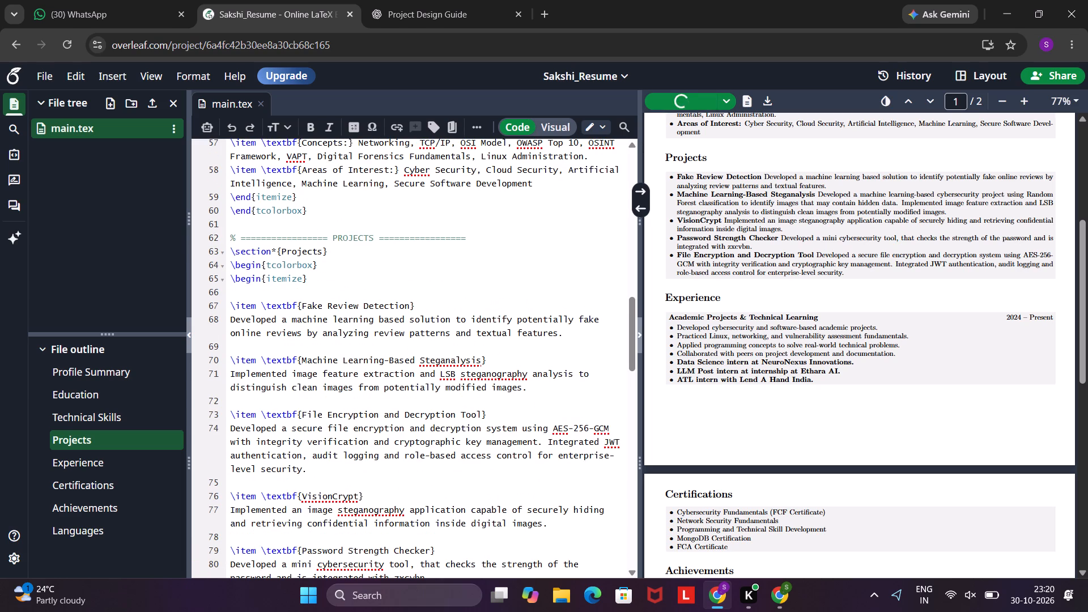